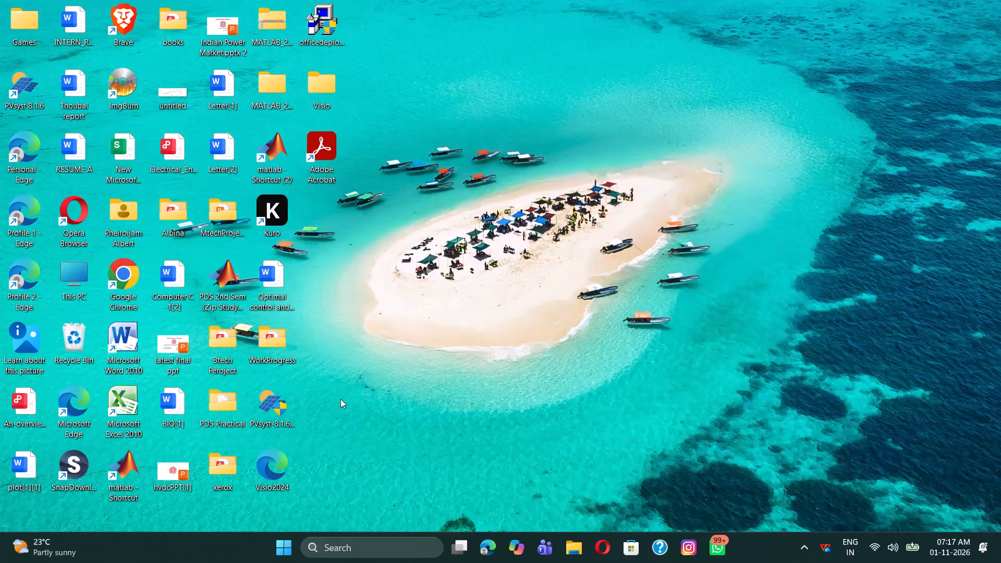
Launch Microsoft Word 2010 from the desktop.
{"action": "double_click", "coordinate": [130, 333]}
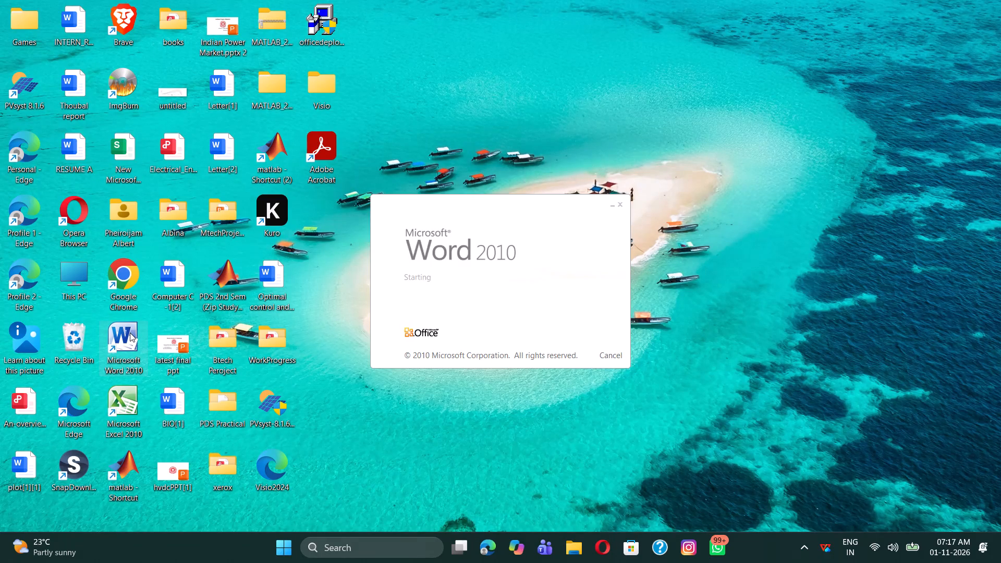
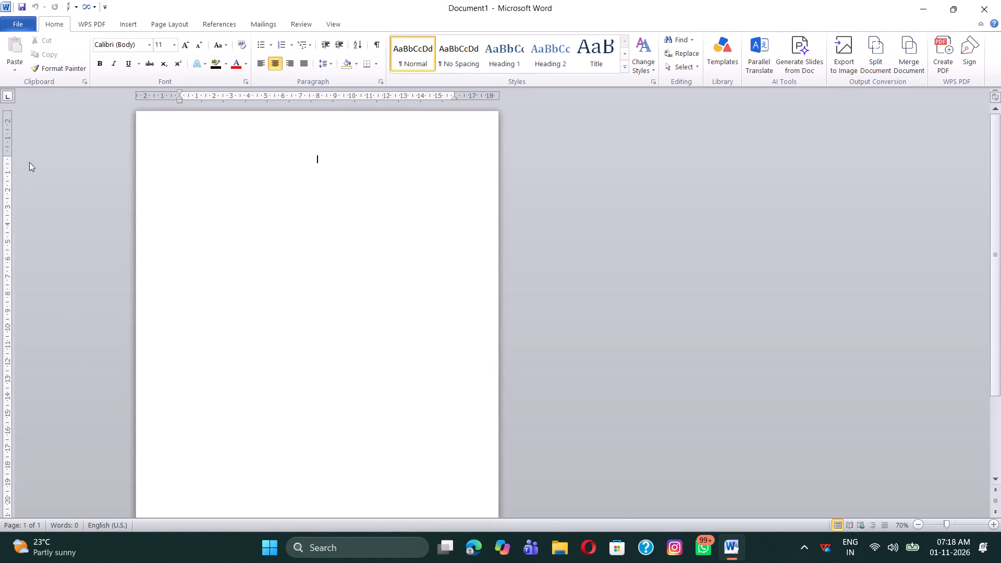
Open the recent document M from the Downloads folder.
{"action": "left_click", "coordinate": [26, 26]}
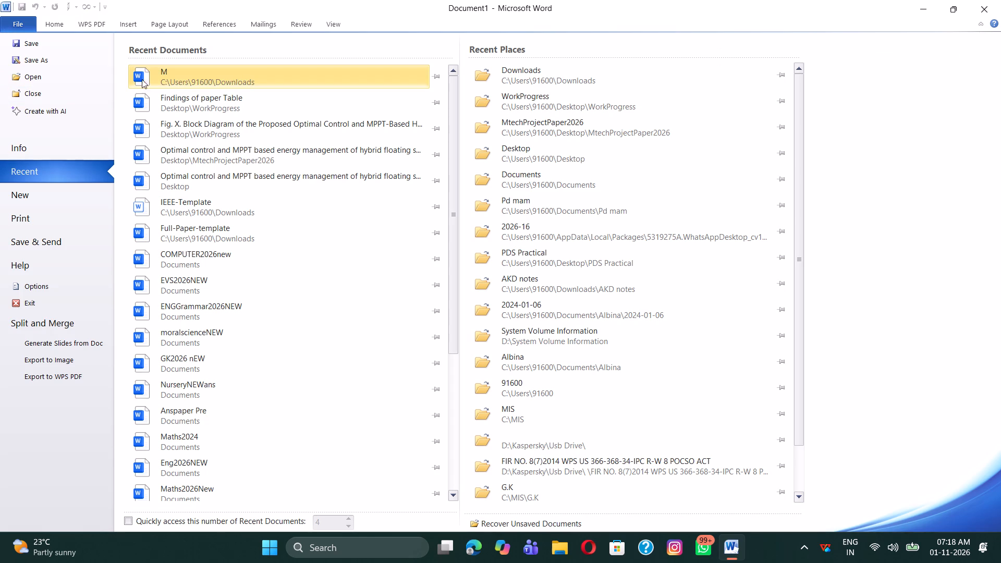
{"action": "left_click", "coordinate": [163, 82]}
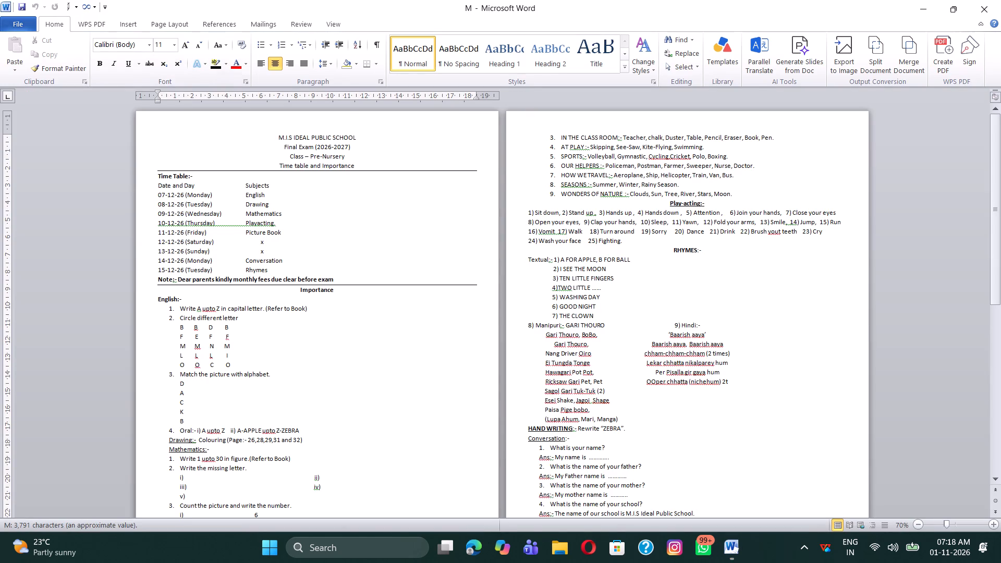
Add "Time:- 9 am-11 am" at the far end of the "Time Table:-" heading line.
{"action": "scroll", "coordinate": [399, 202], "scroll_direction": "up", "scroll_amount": 3, "text": "ctrl"}
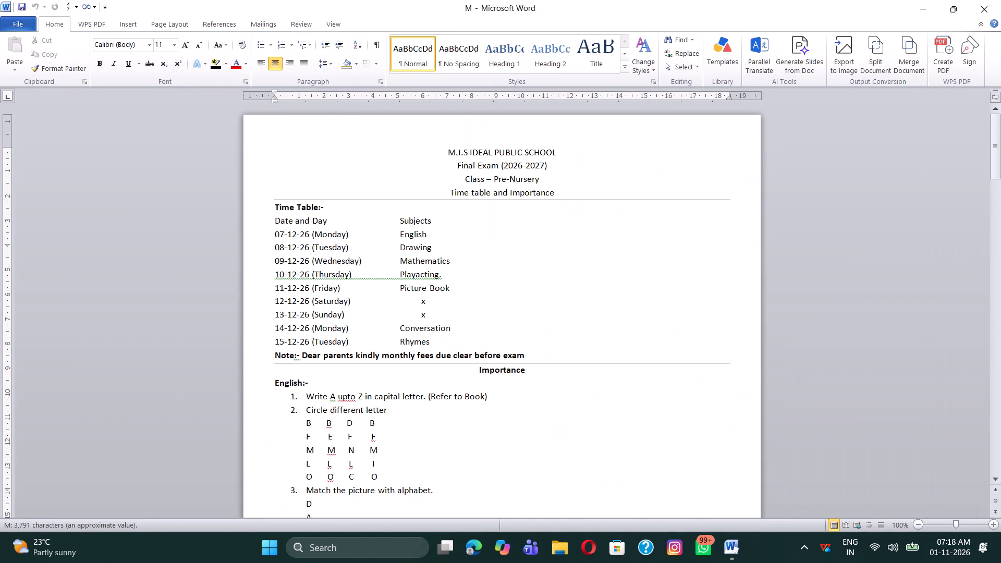
{"action": "left_click", "coordinate": [608, 209]}
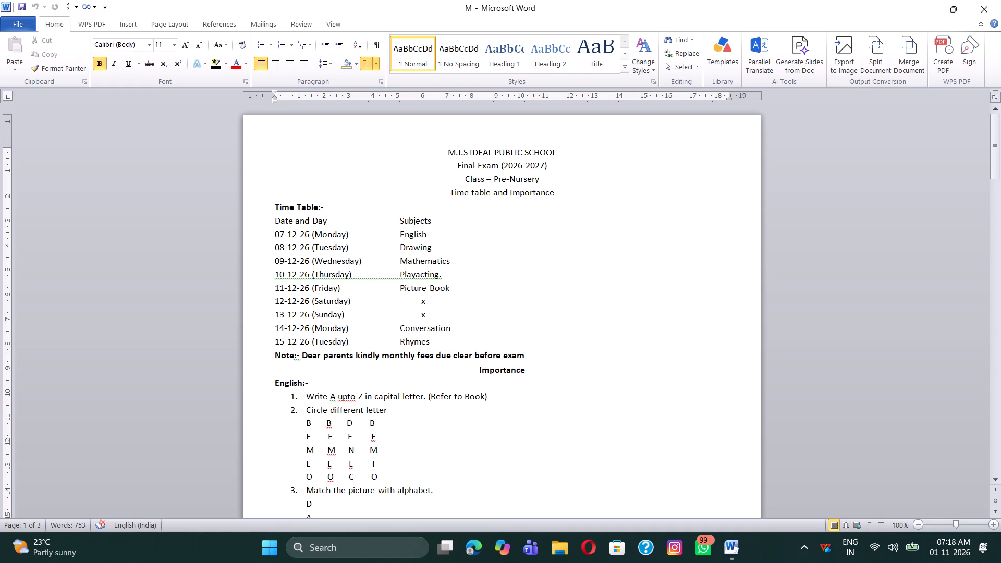
{"action": "key", "text": "Tab"}
{"action": "key", "text": "Tab"}
{"action": "key", "text": "Tab"}
{"action": "key", "text": "Tab"}
{"action": "key", "text": "Tab"}
{"action": "key", "text": "Tab"}
{"action": "key", "text": "Tab"}
{"action": "key", "text": "Tab"}
{"action": "key", "text": "Tab"}
{"action": "key", "text": "Tab"}
{"action": "key", "text": "Tab"}
{"action": "key", "text": "shift+t"}
{"action": "type", "text": "ime"}
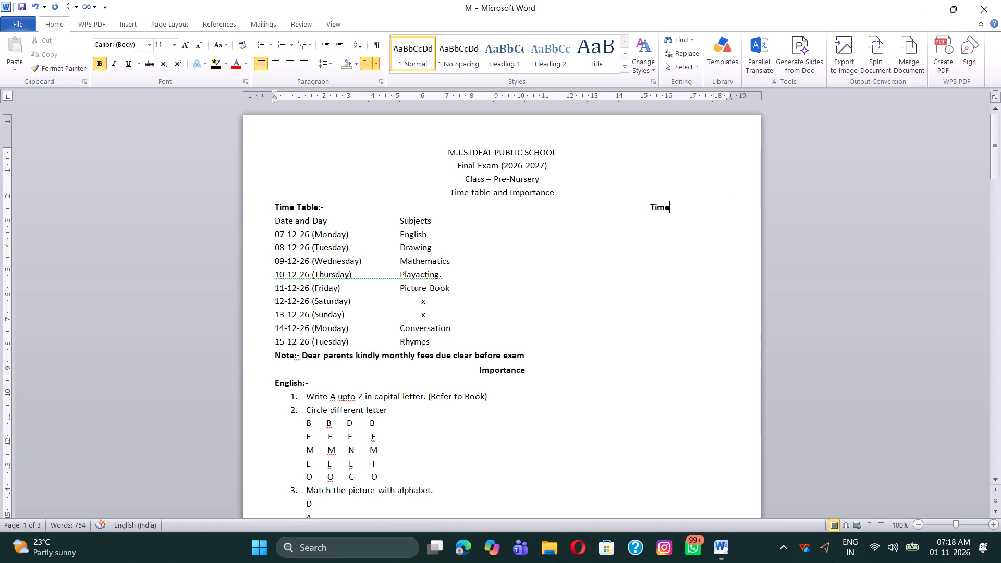
{"action": "type", "text": ":-"}
{"action": "key", "text": "space"}
{"action": "key", "text": "9"}
{"action": "key", "text": "space"}
{"action": "type", "text": "am"}
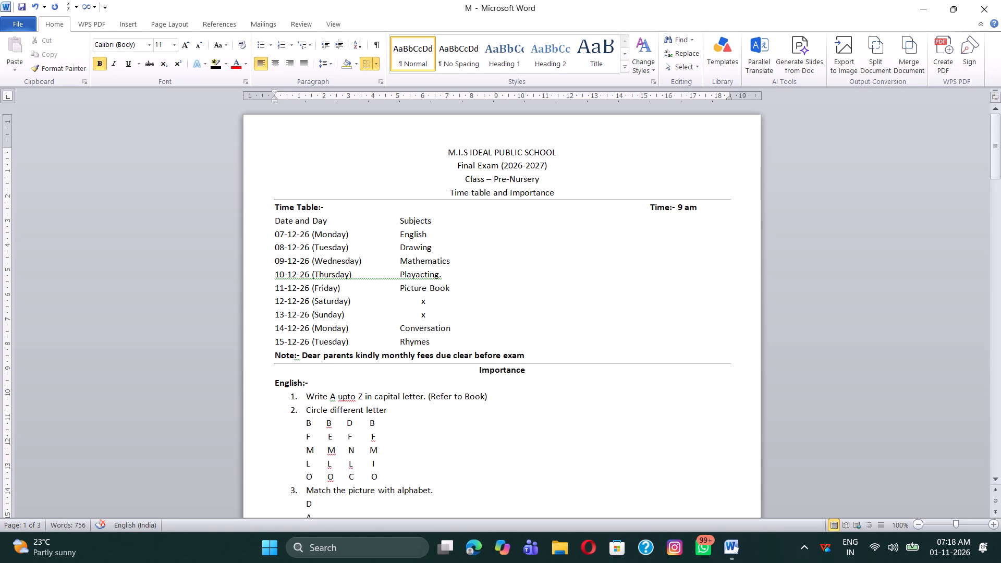
{"action": "type", "text": "-11 am"}
Copy the block from the school name heading through the note about monthly fees.
{"action": "left_click_drag", "start_coordinate": [444, 153], "coordinate": [713, 357]}
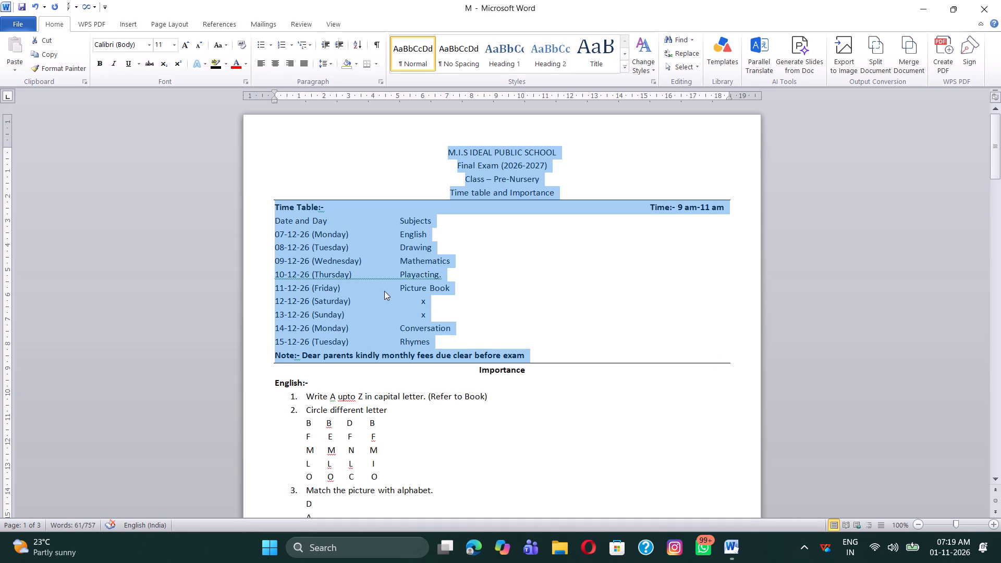
{"action": "right_click", "coordinate": [384, 291]}
{"action": "left_click", "coordinate": [402, 311]}
Create a new blank document.
{"action": "left_click", "coordinate": [27, 24]}
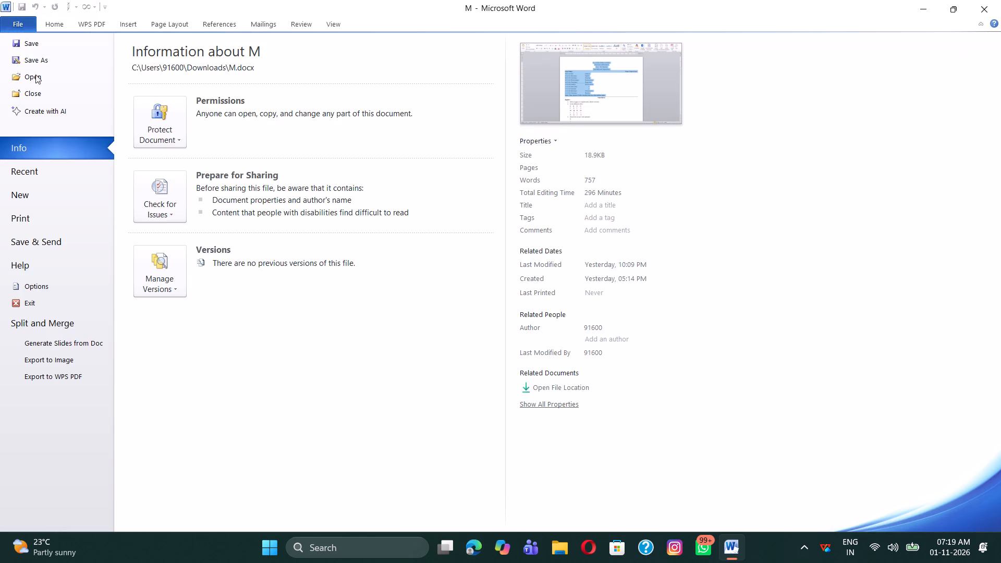
{"action": "left_click", "coordinate": [29, 204]}
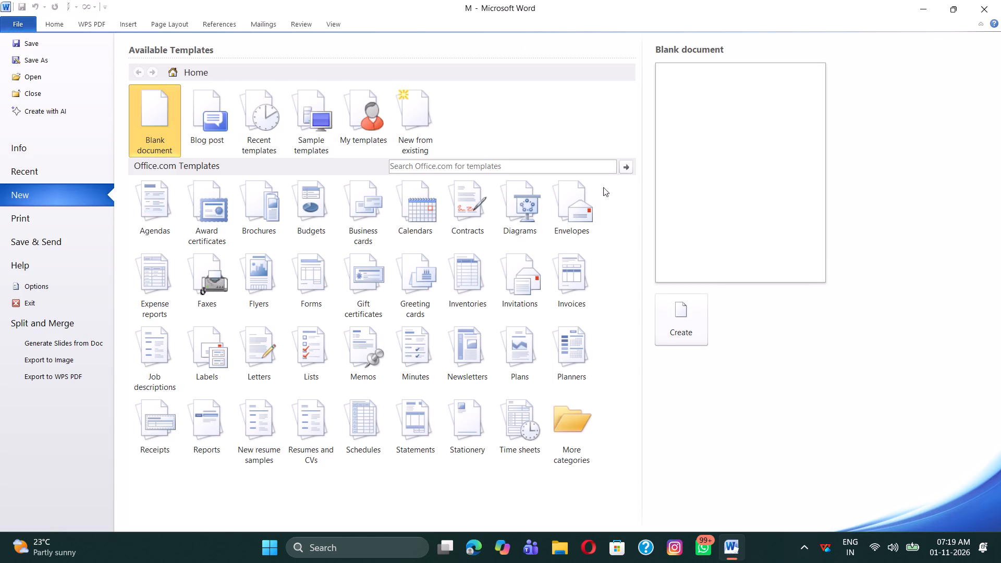
{"action": "left_click", "coordinate": [656, 310]}
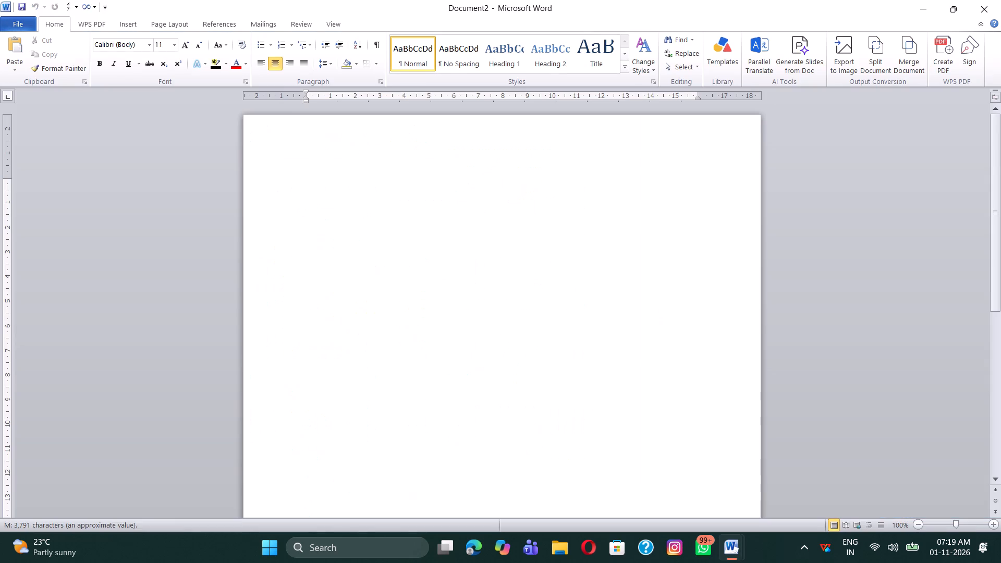
Set the new document's page margins to Narrow.
{"action": "left_click", "coordinate": [164, 27]}
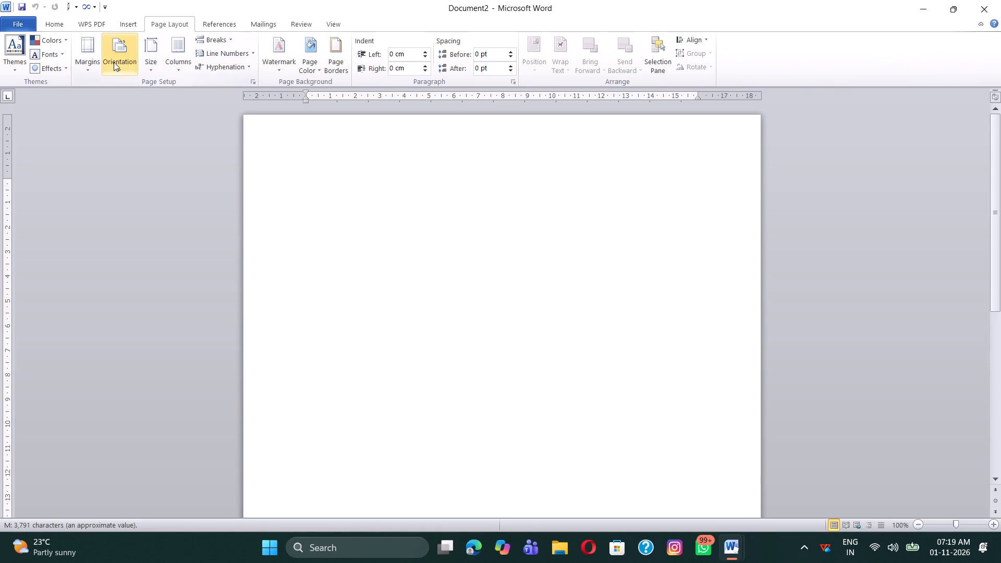
{"action": "left_click", "coordinate": [101, 65]}
{"action": "left_click", "coordinate": [112, 174]}
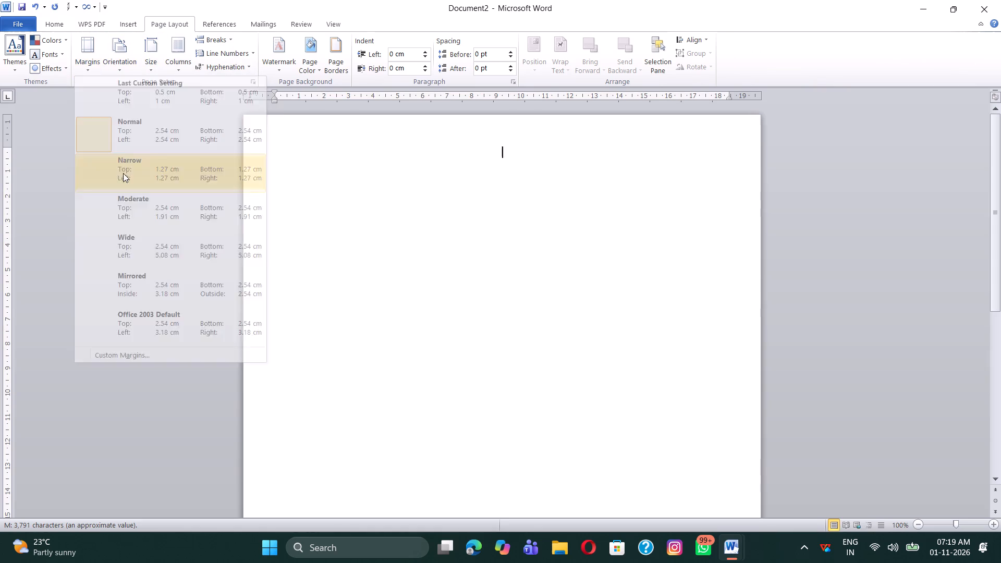
Paste the copied Pre-Nursery heading, timetable and note into the new document.
{"action": "key", "text": "ctrl+x"}
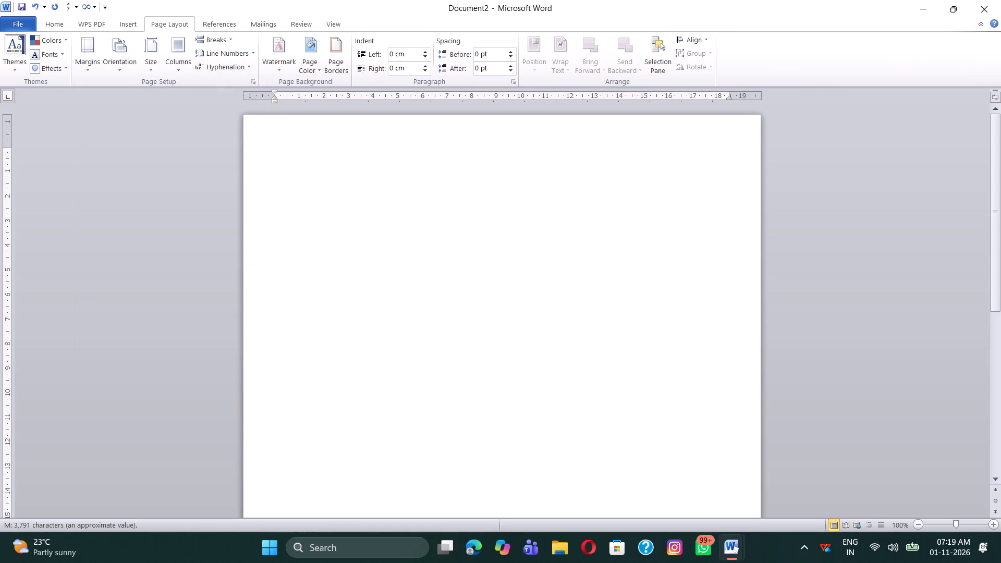
{"action": "key", "text": "ctrl+v"}
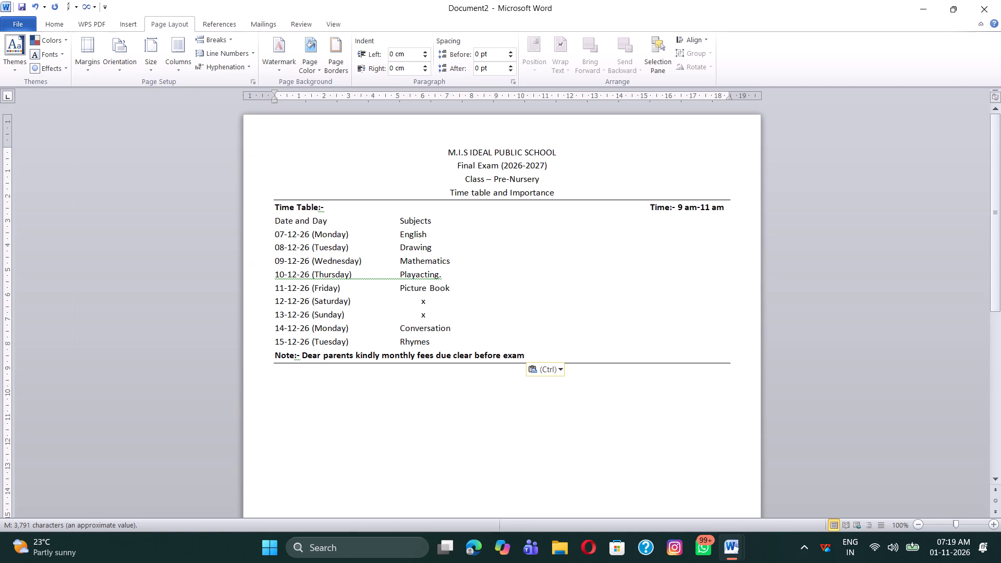
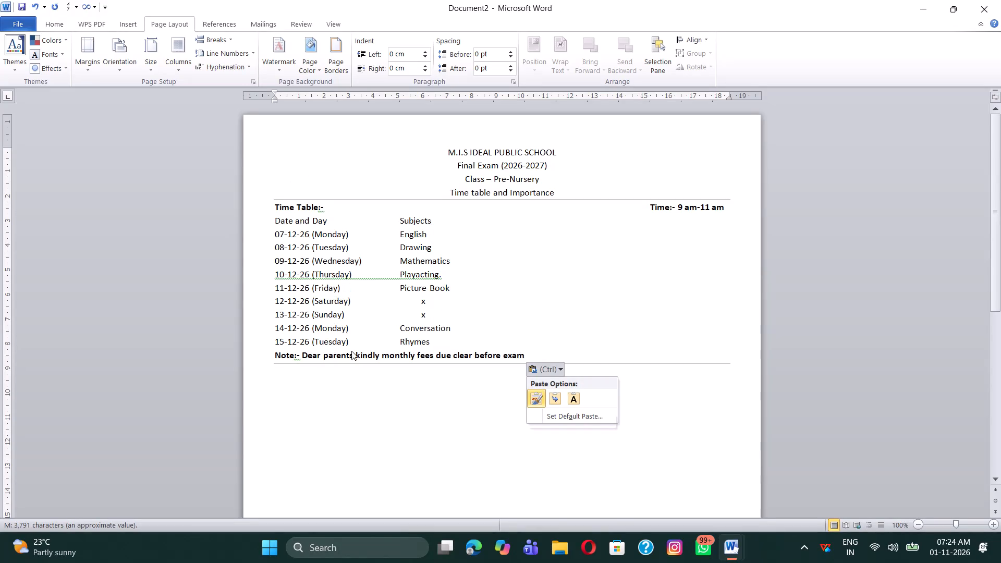
Add the centred line "Importance:-" below the note about monthly fees.
{"action": "left_click", "coordinate": [370, 391]}
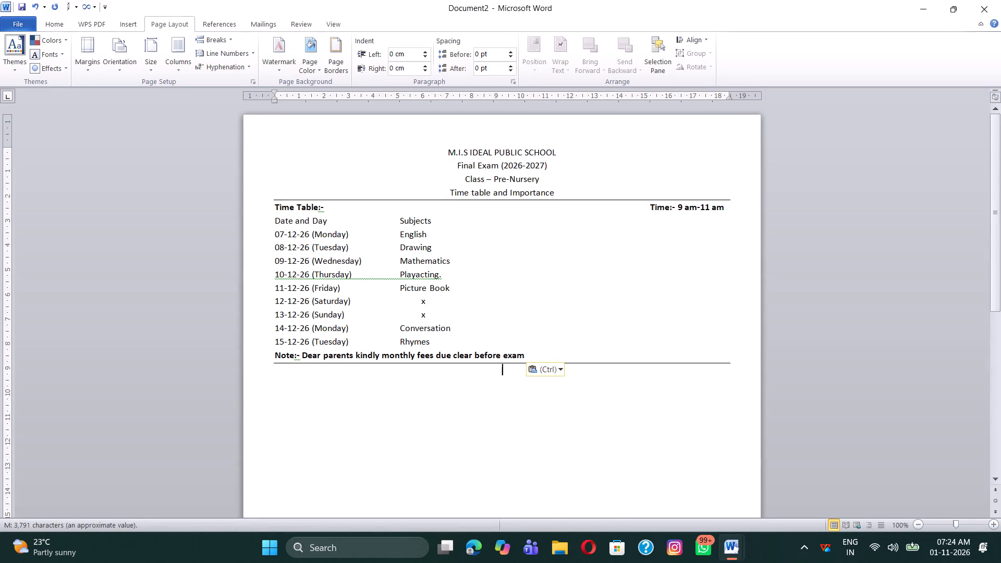
{"action": "type", "text": "Importsan"}
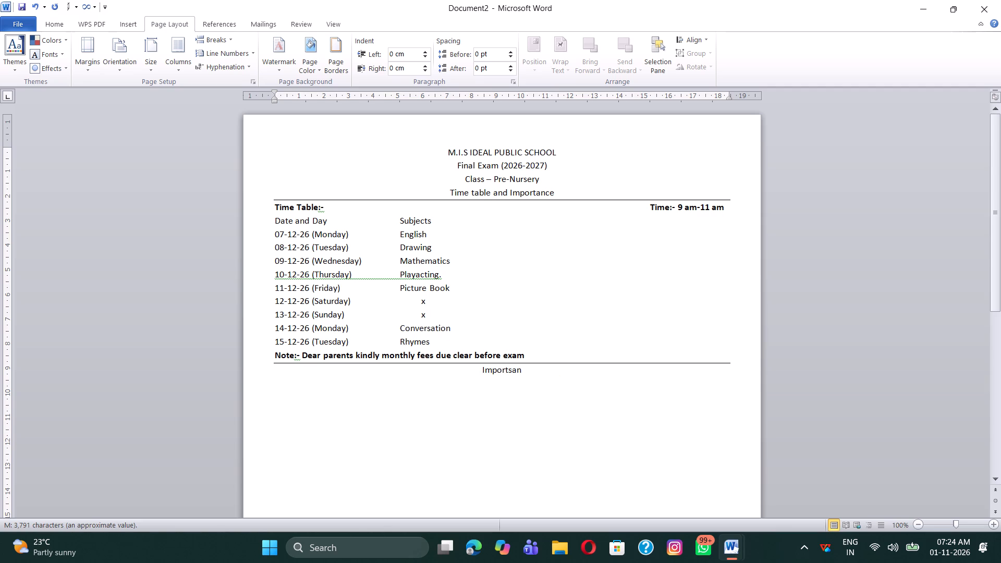
{"action": "key", "text": "BackSpace"}
{"action": "key", "text": "BackSpace"}
{"action": "key", "text": "BackSpace"}
{"action": "type", "text": "ance"}
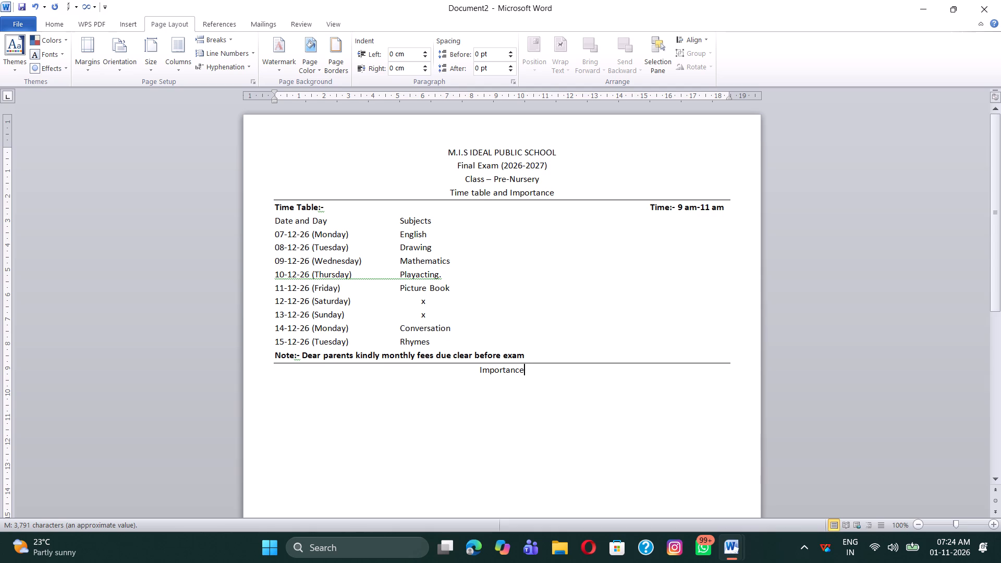
{"action": "type", "text": ":-0"}
{"action": "key", "text": "BackSpace"}
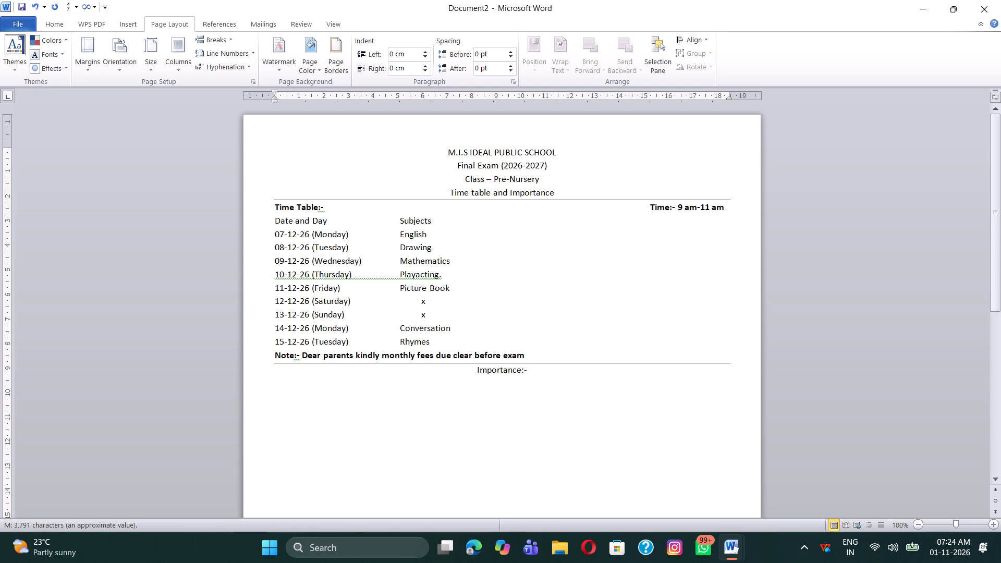
Make the word "Importance" bold in the new line below the note.
{"action": "left_click_drag", "start_coordinate": [473, 374], "coordinate": [519, 376]}
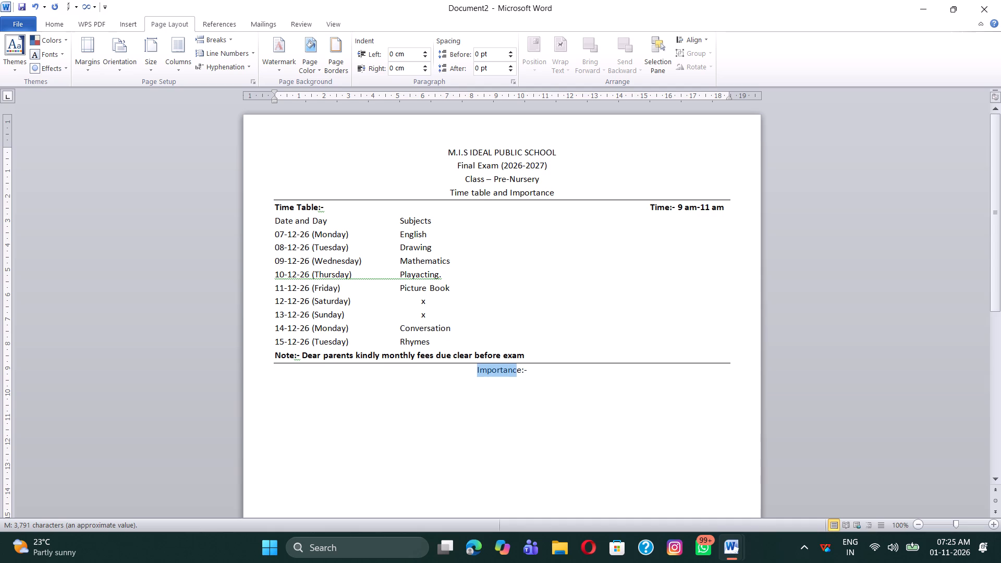
{"action": "left_click_drag", "start_coordinate": [519, 376], "coordinate": [520, 376]}
{"action": "left_click", "coordinate": [529, 357]}
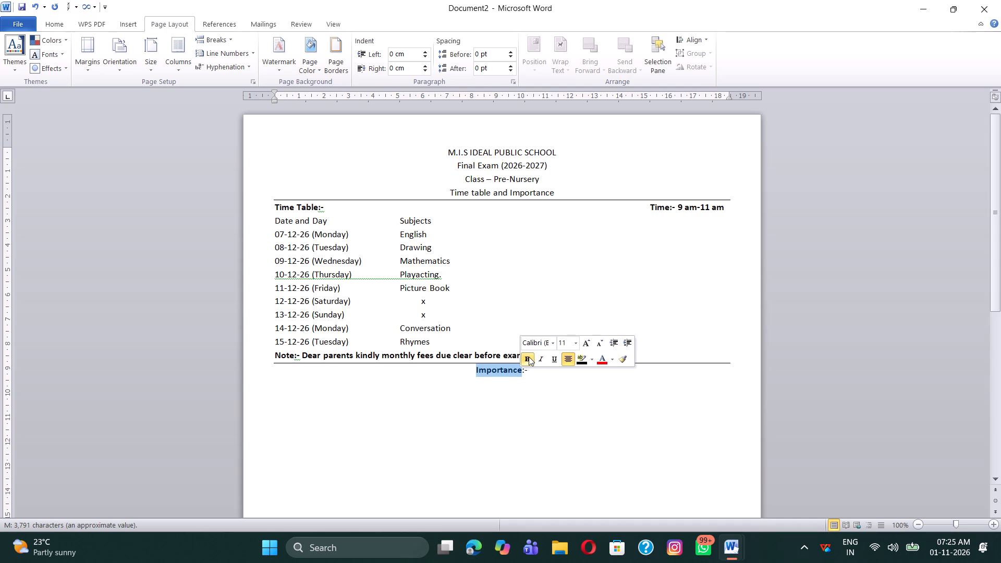
{"action": "left_click", "coordinate": [535, 372]}
Add a left-aligned line reading "English:" under the Importance heading.
{"action": "key", "text": "Return"}
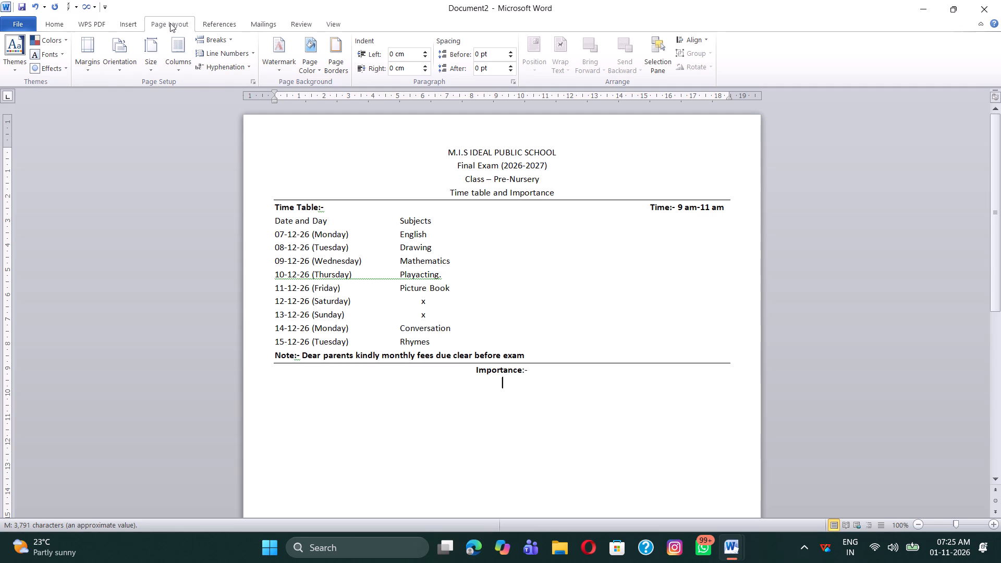
{"action": "left_click", "coordinate": [54, 18]}
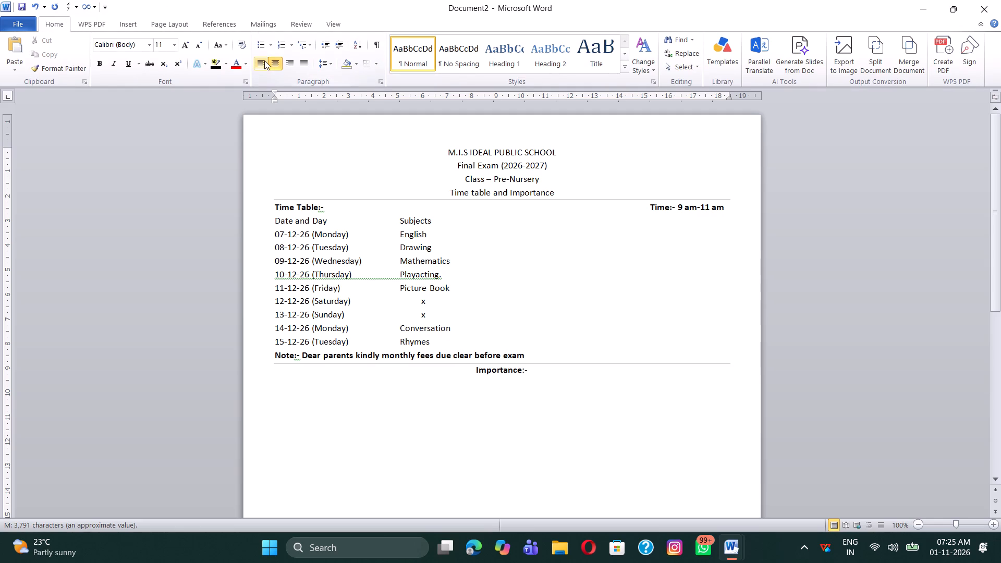
{"action": "left_click", "coordinate": [264, 60]}
{"action": "type", "text": "English"}
{"action": "key", "text": "shift+colon"}
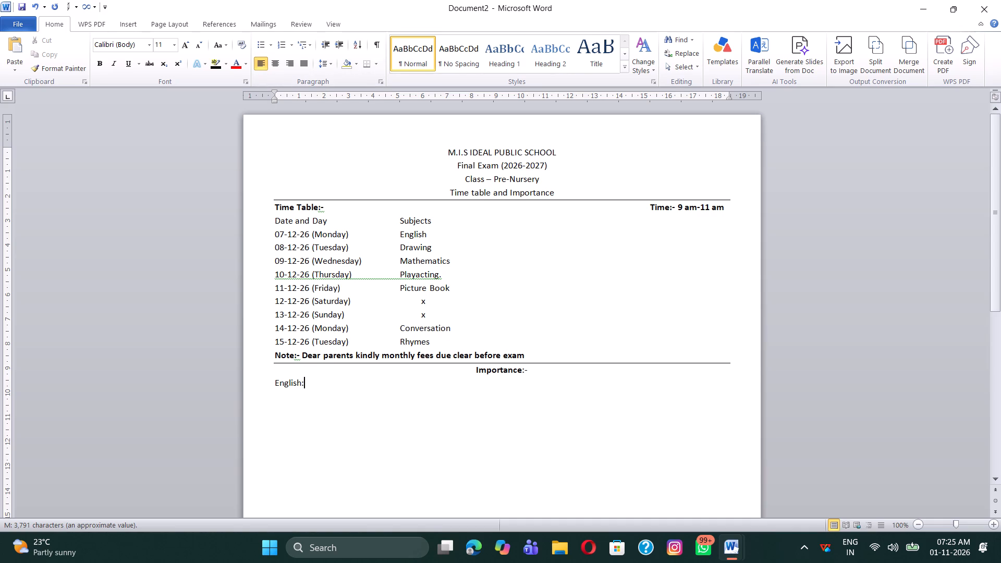
Underline the word "English" in the subject line under Importance, leaving the colon plain.
{"action": "right_click_drag", "start_coordinate": [274, 385], "coordinate": [299, 383]}
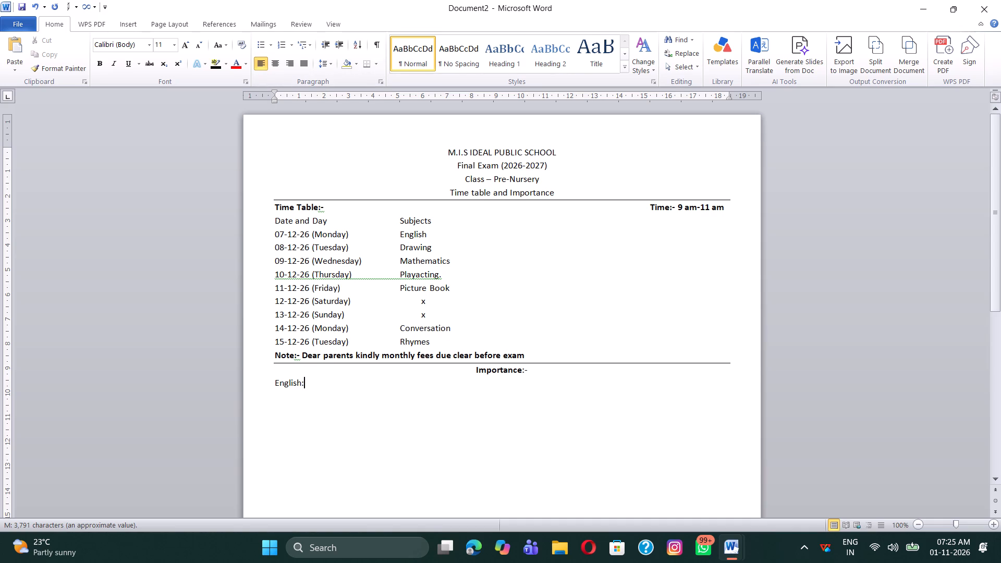
{"action": "right_click_drag", "start_coordinate": [299, 383], "coordinate": [297, 384]}
{"action": "right_click", "coordinate": [297, 384]}
{"action": "left_click", "coordinate": [273, 411]}
{"action": "left_click", "coordinate": [272, 384]}
{"action": "left_click_drag", "start_coordinate": [272, 384], "coordinate": [276, 384]}
{"action": "left_click_drag", "start_coordinate": [276, 384], "coordinate": [301, 385]}
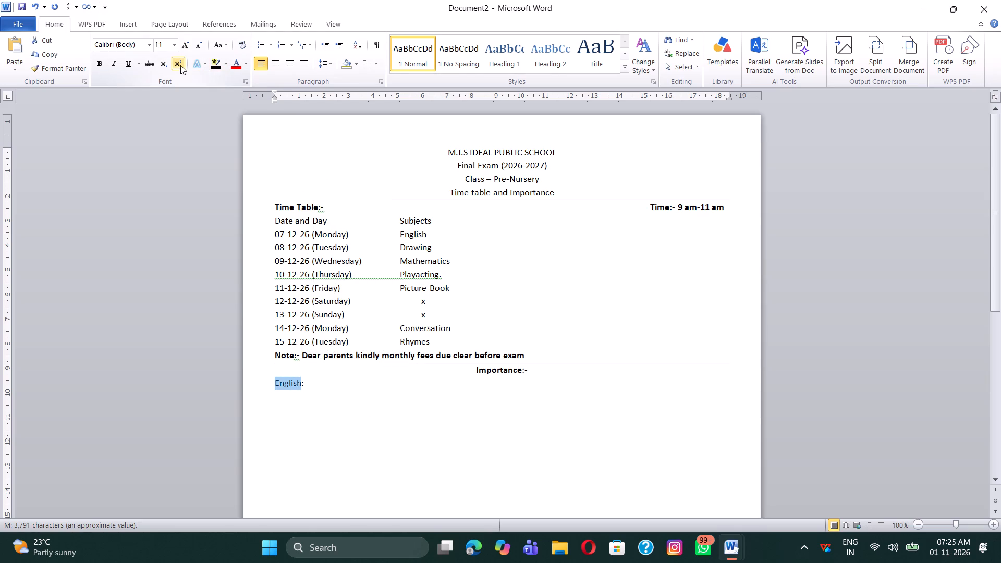
{"action": "left_click", "coordinate": [127, 64]}
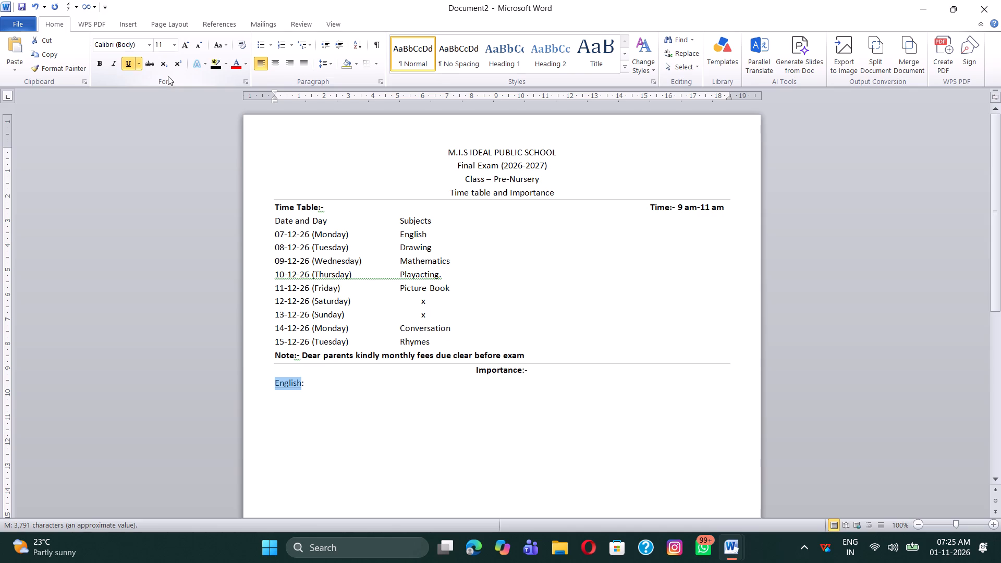
{"action": "left_click", "coordinate": [334, 385]}
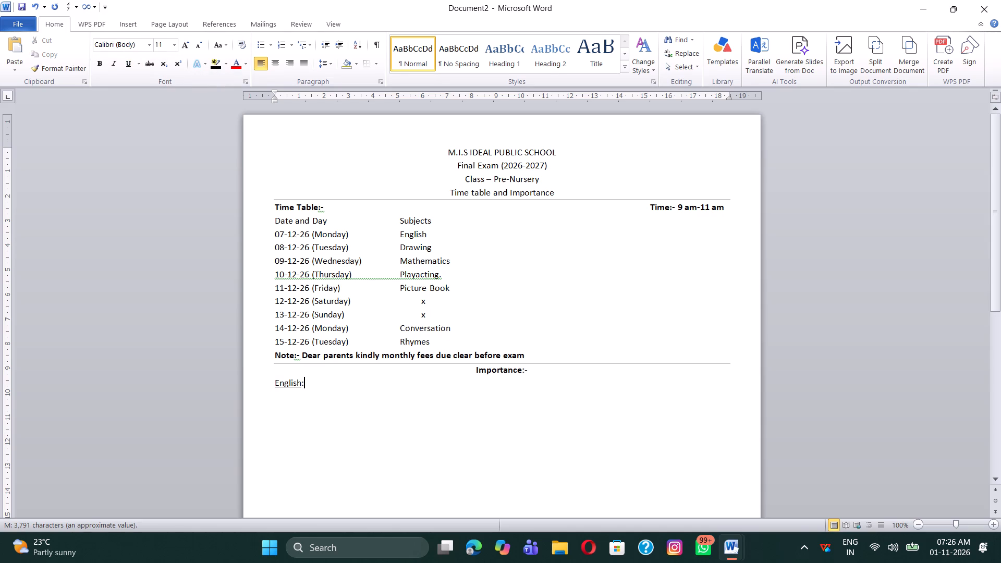
Start a numbered list under English with the first item "Write A a to Z z in cursive letters.".
{"action": "key", "text": "Return"}
{"action": "left_click", "coordinate": [280, 39]}
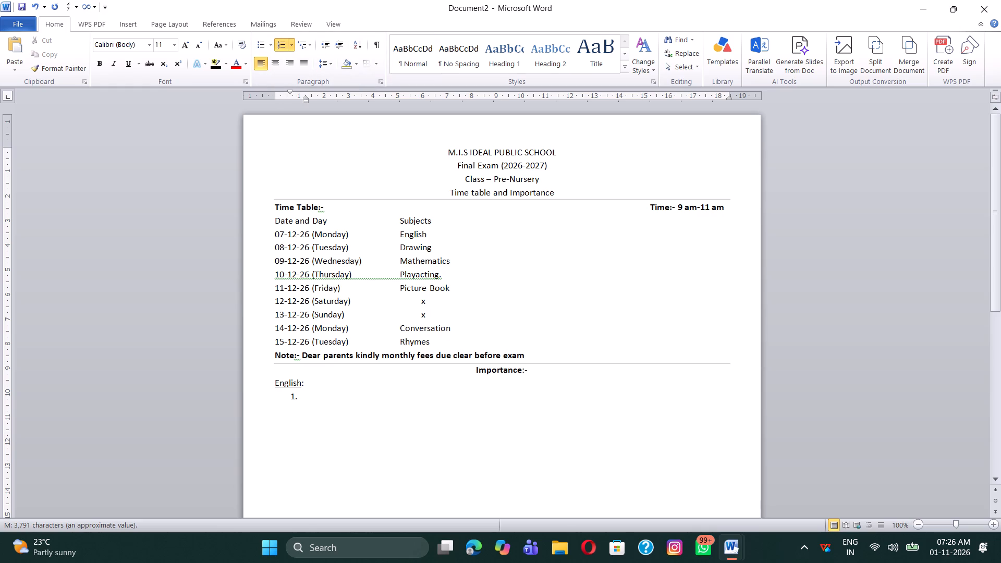
{"action": "type", "text": "Write"}
{"action": "key", "text": "space"}
{"action": "type", "text": "A"}
{"action": "key", "text": "space"}
{"action": "key", "text": "a"}
{"action": "key", "text": "space"}
{"action": "type", "text": "to Z"}
{"action": "key", "text": "z"}
{"action": "key", "text": "BackSpace"}
{"action": "key", "text": "space"}
{"action": "type", "text": "z"}
{"action": "key", "text": "space"}
{"action": "type", "text": "in"}
{"action": "key", "text": "space"}
{"action": "type", "text": "cursive letters"}
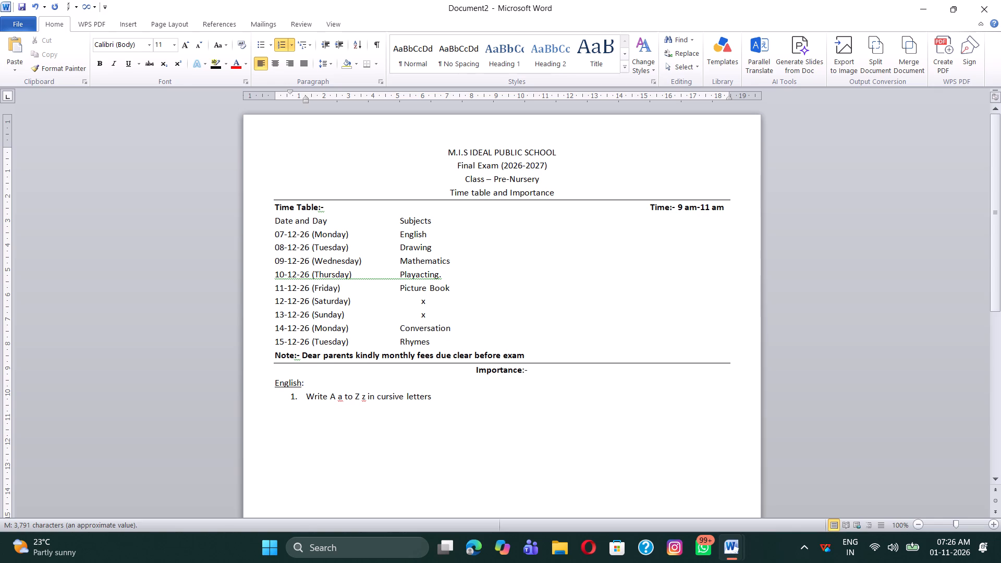
{"action": "key", "text": "period"}
Add the second numbered item under English: "Write A a to Z z in small letters.".
{"action": "key", "text": "Return"}
{"action": "type", "text": "Write"}
{"action": "key", "text": "space"}
{"action": "type", "text": "A a to Zz"}
{"action": "key", "text": "BackSpace"}
{"action": "key", "text": "space"}
{"action": "type", "text": "z"}
{"action": "key", "text": "space"}
{"action": "type", "text": "in"}
{"action": "key", "text": "space"}
{"action": "type", "text": "small letters"}
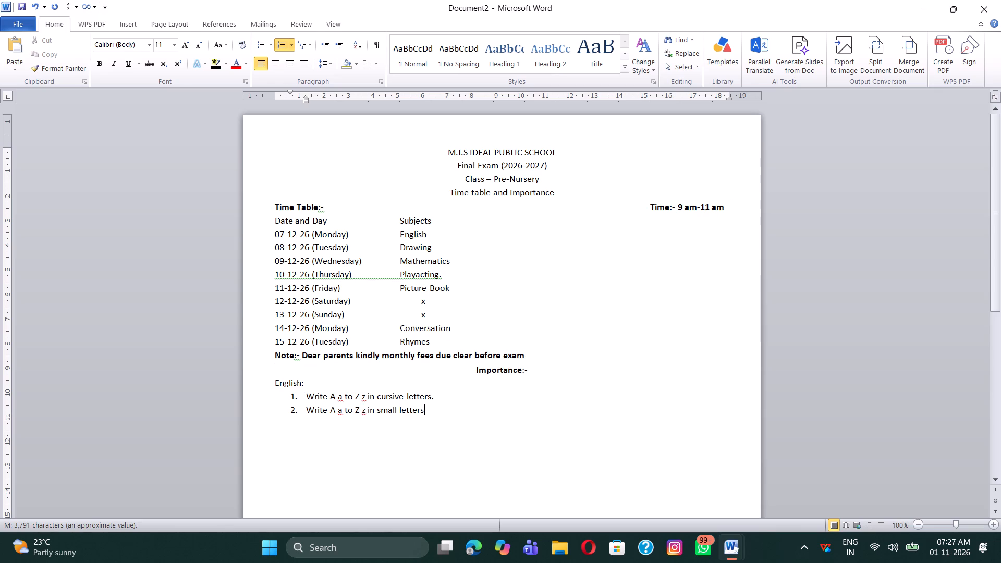
{"action": "key", "text": "period"}
Add the third numbered item under English: "Write Q-QUEEN to Z-ZEBRA in words.".
{"action": "key", "text": "Return"}
{"action": "type", "text": "Write"}
{"action": "key", "text": "space"}
{"action": "key", "text": "shift+q"}
{"action": "key", "text": "minus"}
{"action": "key", "text": "shift+q"}
{"action": "key", "text": "u"}
{"action": "key", "text": "BackSpace"}
{"action": "type", "text": "UEEN"}
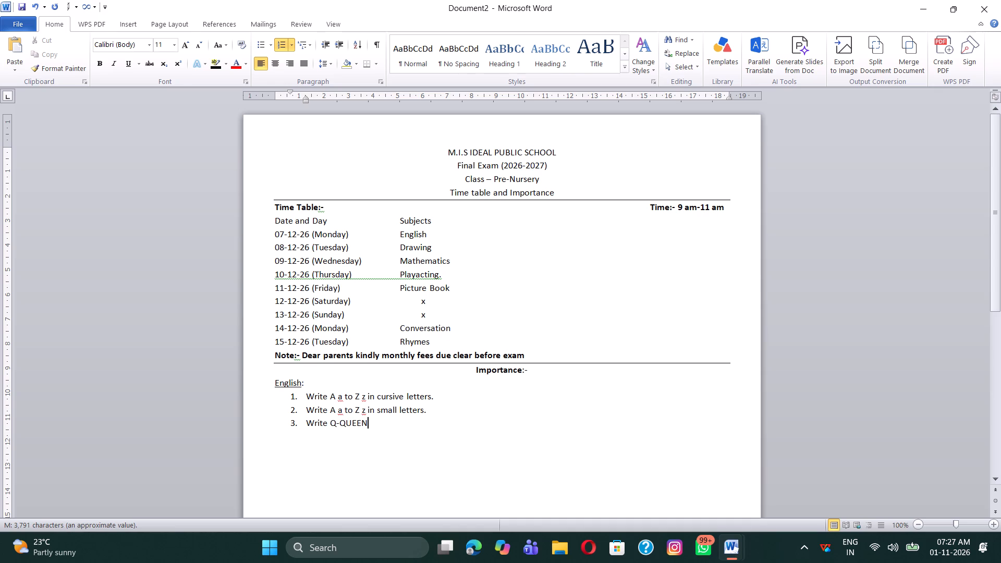
{"action": "key", "text": "space"}
{"action": "type", "text": "to"}
{"action": "key", "text": "space"}
{"action": "type", "text": "Z-"}
{"action": "type", "text": "ZEN"}
{"action": "key", "text": "shift+BackSpace"}
{"action": "type", "text": "BRA"}
{"action": "key", "text": "space"}
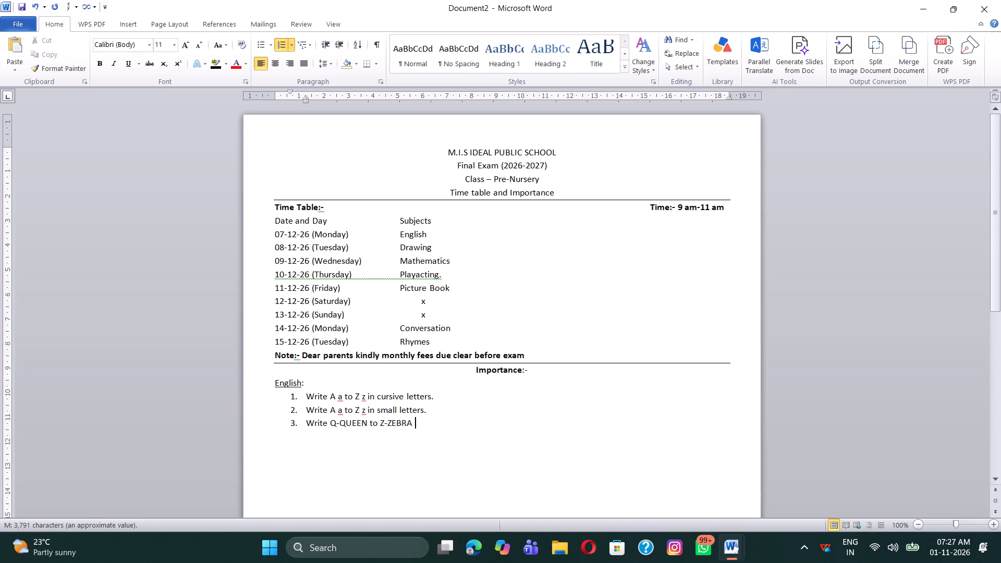
{"action": "type", "text": "in words"}
{"action": "key", "text": "period"}
Add the fourth numbered item under English: "Fill in the missing letters.".
{"action": "key", "text": "Return"}
{"action": "type", "text": "Fill in"}
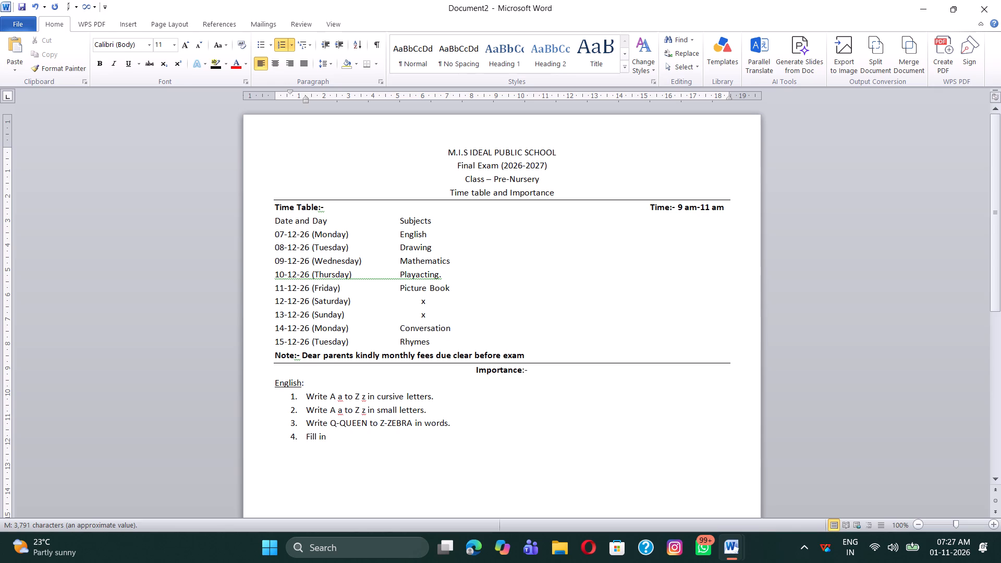
{"action": "key", "text": "space"}
{"action": "type", "text": "the missing"}
{"action": "key", "text": "space"}
{"action": "type", "text": "letters"}
{"action": "key", "text": "period"}
Start an unnumbered, indented line below item 4 with the tab-separated, letter-spaced words "i) C A t" and "ii) F I S H".
{"action": "key", "text": "Return"}
{"action": "key", "text": "BackSpace"}
{"action": "type", "text": "i) X"}
{"action": "key", "text": "BackSpace"}
{"action": "key", "text": "shift+z"}
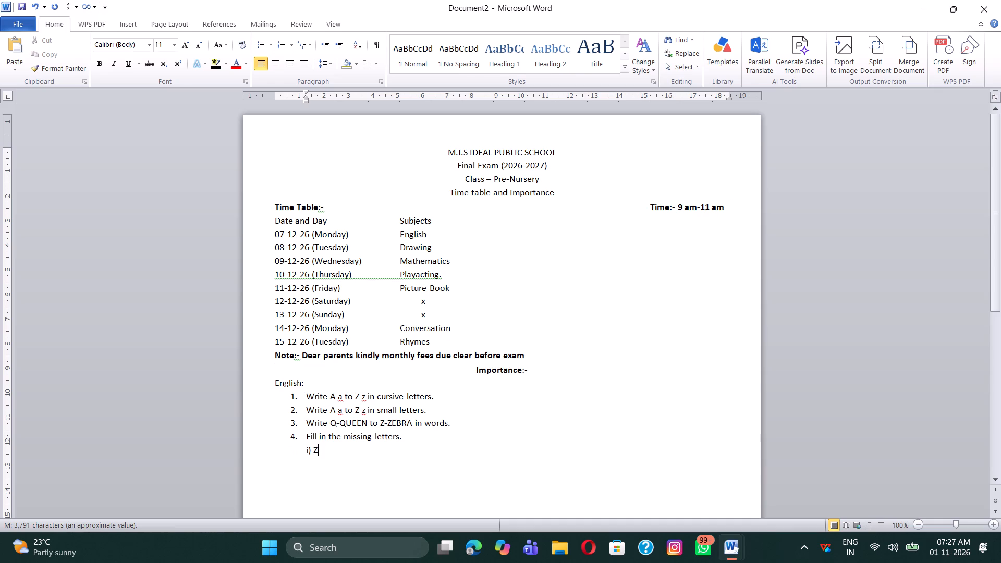
{"action": "key", "text": "BackSpace"}
{"action": "key", "text": "shift+c"}
{"action": "key", "text": "space"}
{"action": "key", "text": "shift+a"}
{"action": "key", "text": "space"}
{"action": "key", "text": "t"}
{"action": "key", "text": "Tab"}
{"action": "type", "text": "ii)"}
{"action": "key", "text": "space"}
{"action": "type", "text": "F i S H"}
Continue the missing-letters line with the tab-separated entries "iii) B A N A N A" and "iv) M A N G O".
{"action": "key", "text": "Tab"}
{"action": "type", "text": "iii)"}
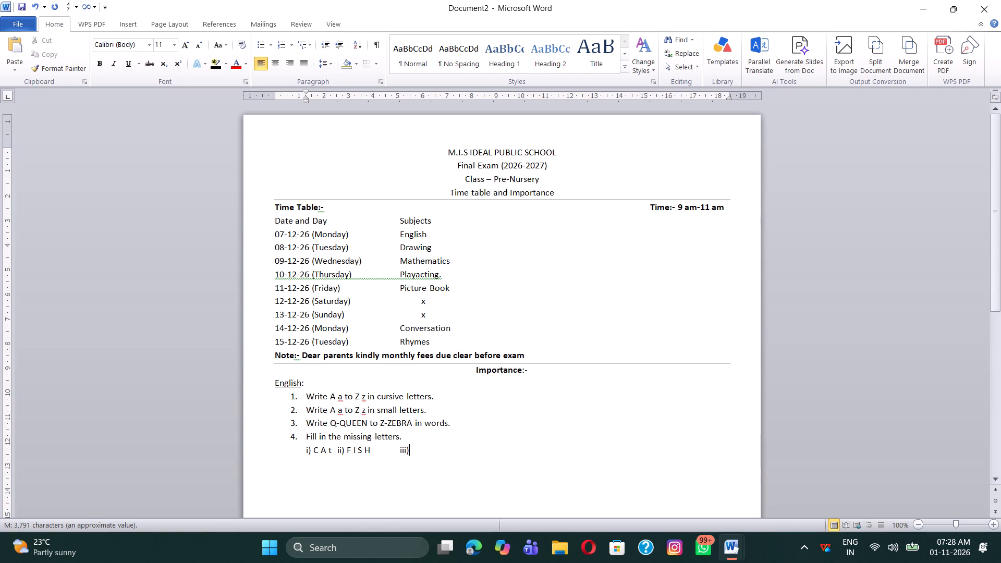
{"action": "key", "text": "space"}
{"action": "type", "text": "B A N A N A"}
{"action": "key", "text": "Tab"}
{"action": "key", "text": "Tab"}
{"action": "type", "text": "iv)"}
{"action": "key", "text": "space"}
{"action": "type", "text": "M A N G O"}
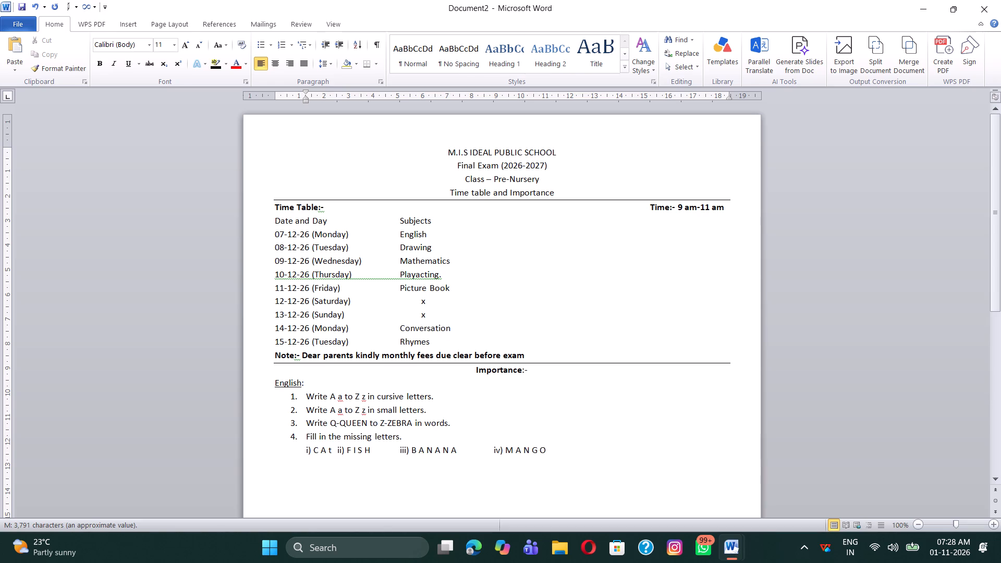
Continue the missing-letters line with the letter-spaced entry "v) V I O L I N", set two tabs after "iv) M A N G O".
{"action": "key", "text": "Tab"}
{"action": "key", "text": "Tab"}
{"action": "type", "text": "v)"}
{"action": "key", "text": "space"}
{"action": "type", "text": "V I"}
{"action": "key", "text": "space"}
{"action": "type", "text": "O"}
{"action": "key", "text": "space"}
{"action": "type", "text": "L I"}
{"action": "key", "text": "space"}
{"action": "key", "text": "shift+n"}
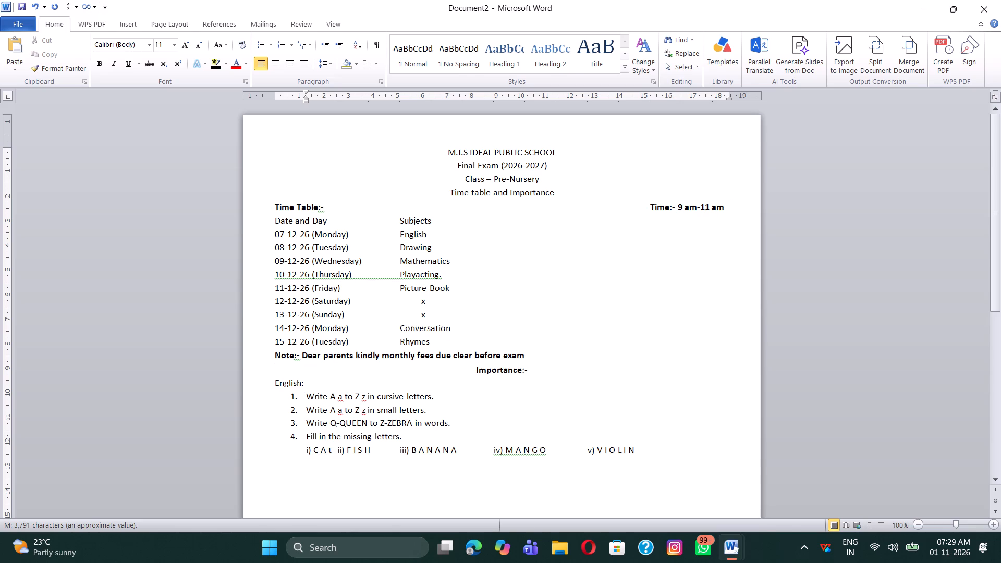
Add the tab-separated, letter-spaced entry "vi) U M B R E L L A" at the end of the missing-letters line.
{"action": "key", "text": "Tab"}
{"action": "key", "text": "v"}
{"action": "type", "text": "i)"}
{"action": "key", "text": "space"}
{"action": "type", "text": "U M B"}
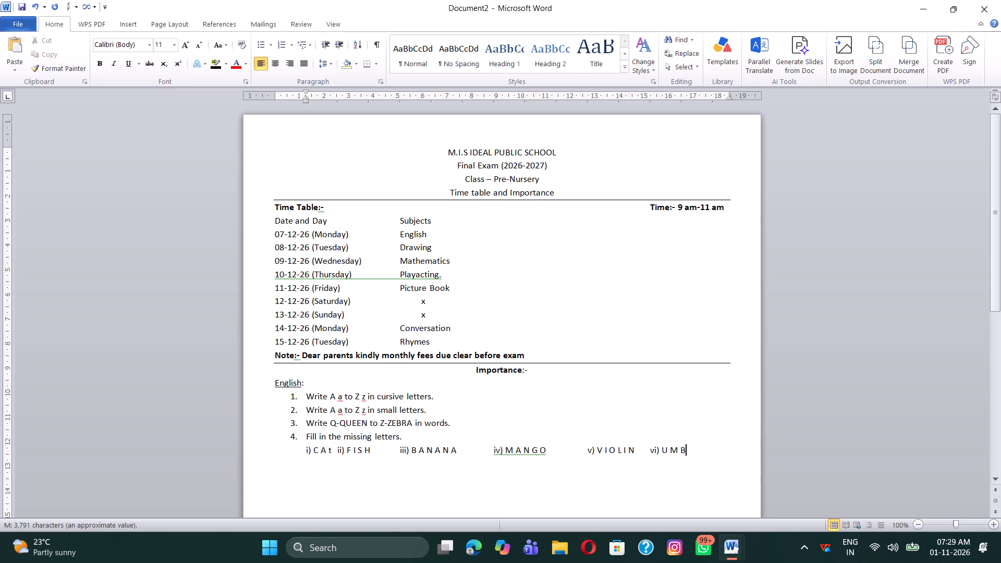
{"action": "key", "text": "space"}
{"action": "type", "text": "R E L A"}
{"action": "key", "text": "BackSpace"}
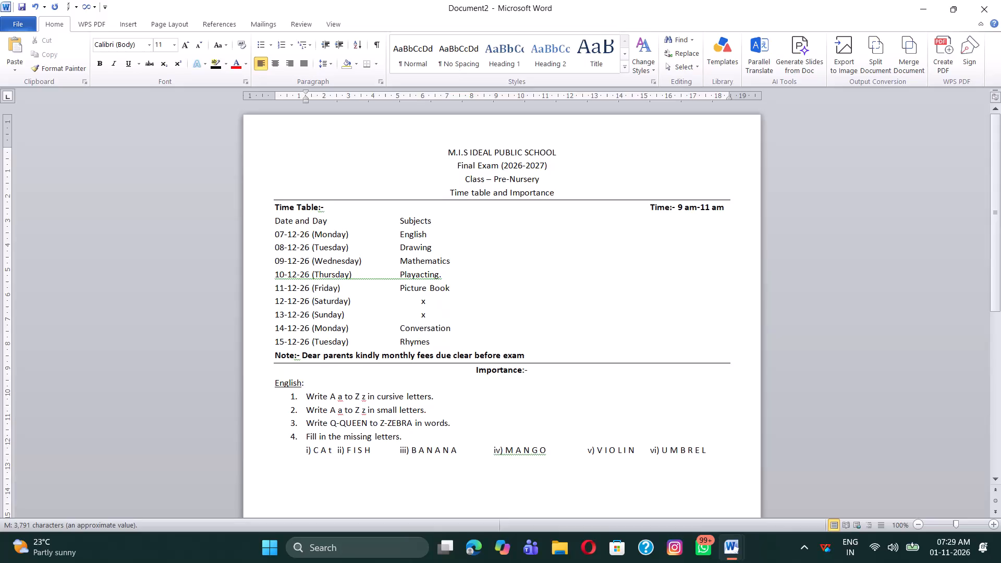
{"action": "type", "text": "L A"}
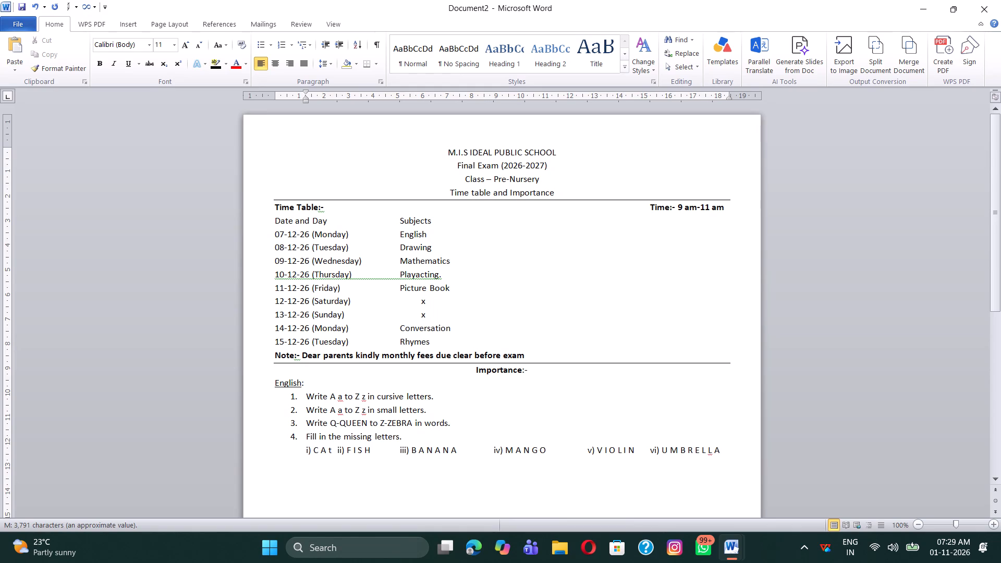
Remove one tab before "v) V I O L I N" and add three spaces after "C A t" to move "ii) F I S H" to the following tab stop.
{"action": "left_click", "coordinate": [334, 449]}
{"action": "key", "text": "space"}
{"action": "key", "text": "space"}
{"action": "key", "text": "space"}
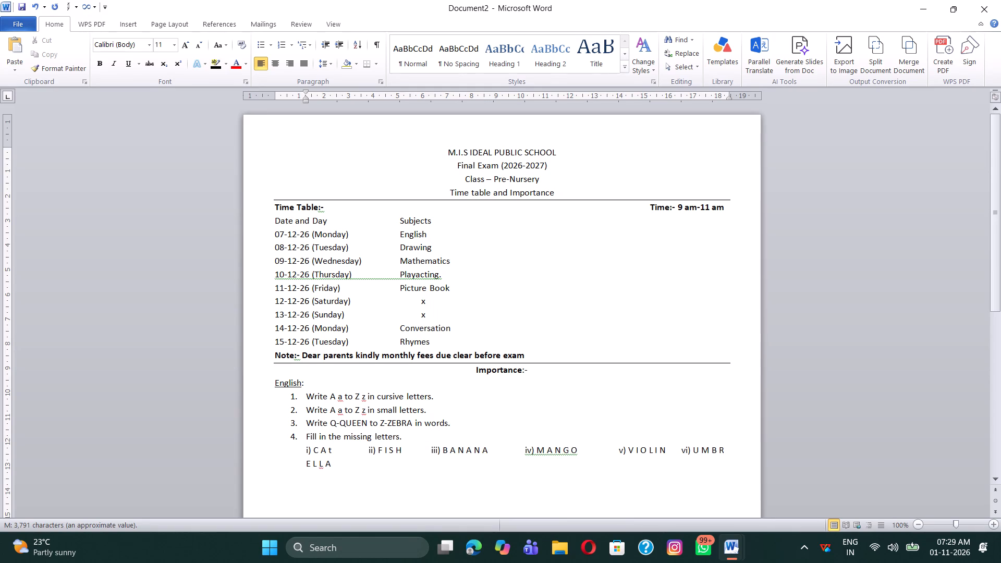
{"action": "key", "text": "BackSpace"}
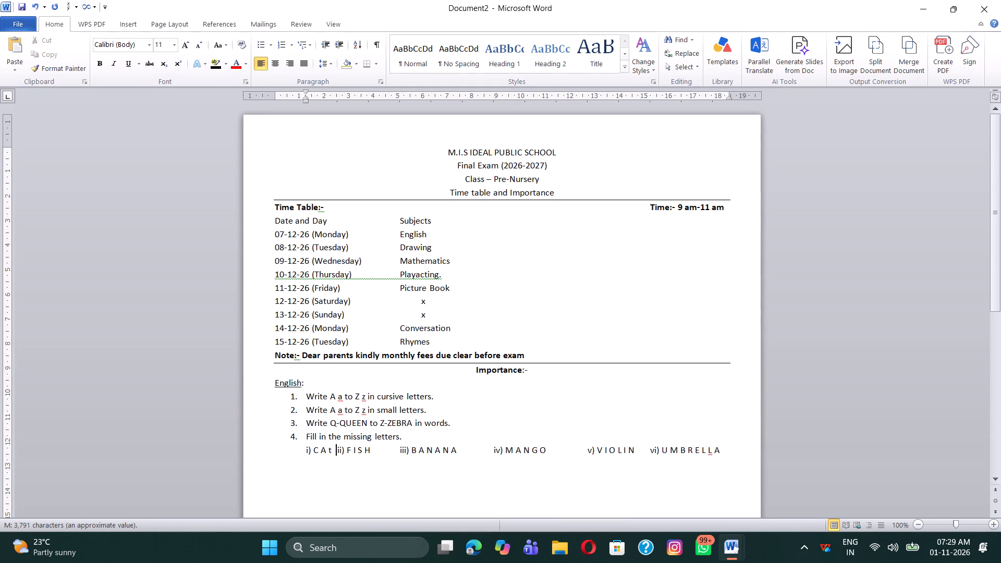
{"action": "key", "text": "space"}
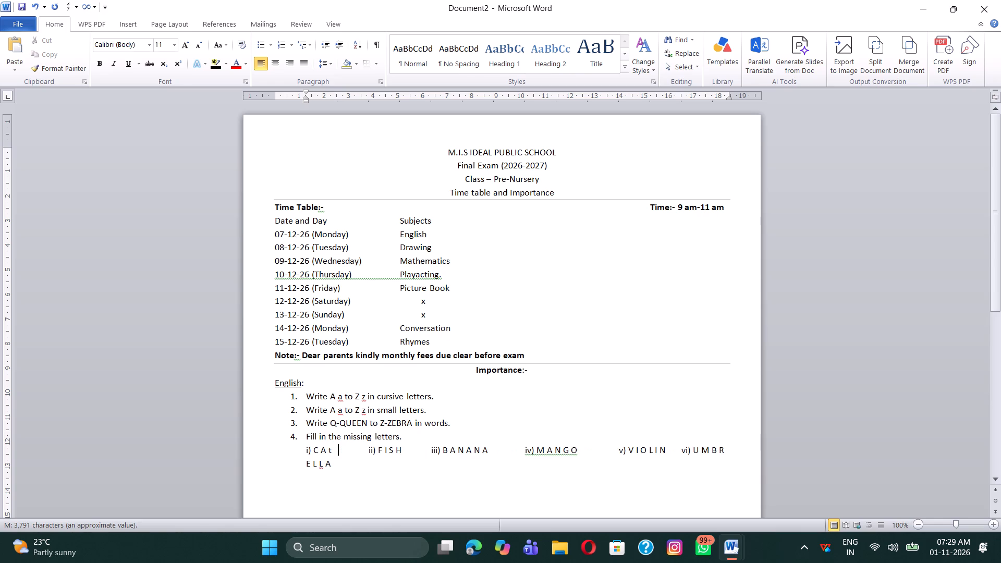
{"action": "key", "text": "BackSpace"}
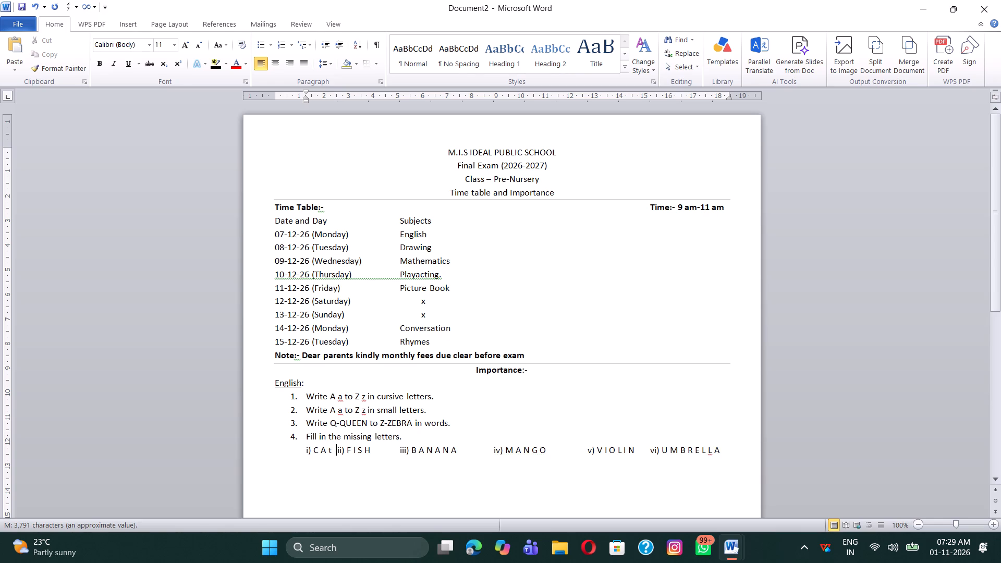
{"action": "left_click", "coordinate": [580, 450]}
{"action": "key", "text": "BackSpace"}
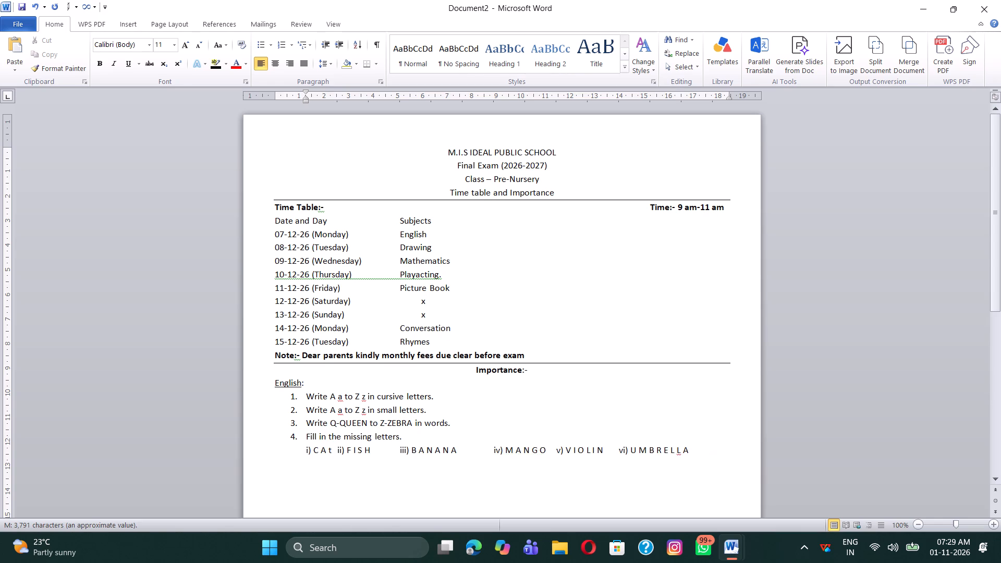
{"action": "left_click", "coordinate": [334, 452]}
{"action": "key", "text": "space"}
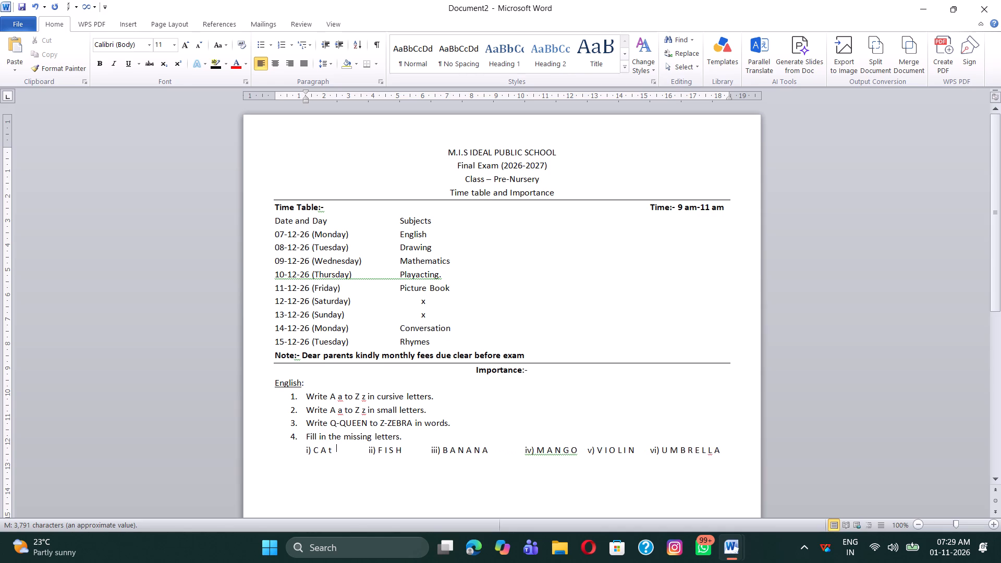
Widen the gap between "M A N G O" and "v) V I O L I N" by two spaces.
{"action": "scroll", "coordinate": [492, 481], "scroll_direction": "down", "scroll_amount": 1}
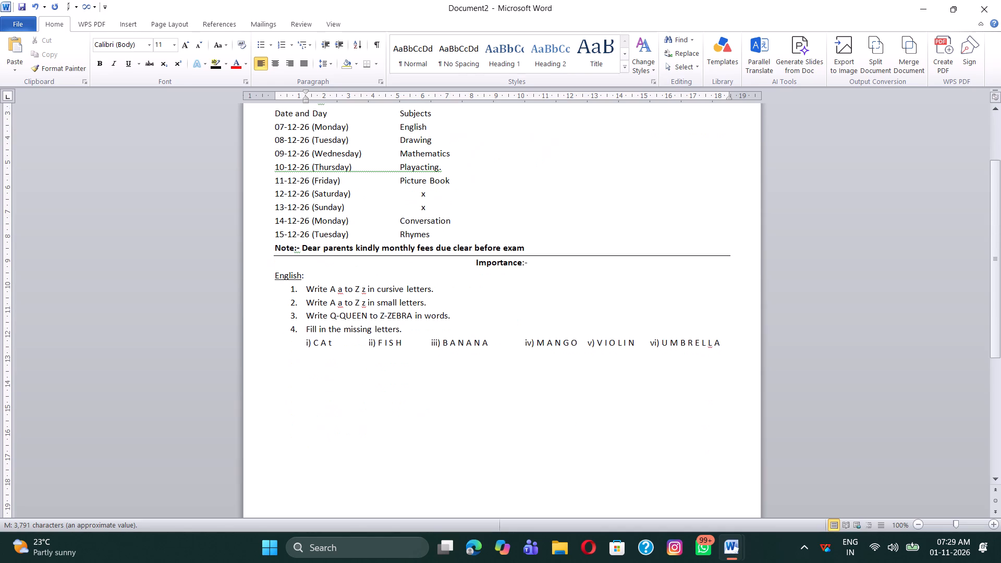
{"action": "scroll", "coordinate": [492, 481], "scroll_direction": "down", "scroll_amount": 1}
{"action": "left_click", "coordinate": [584, 334]}
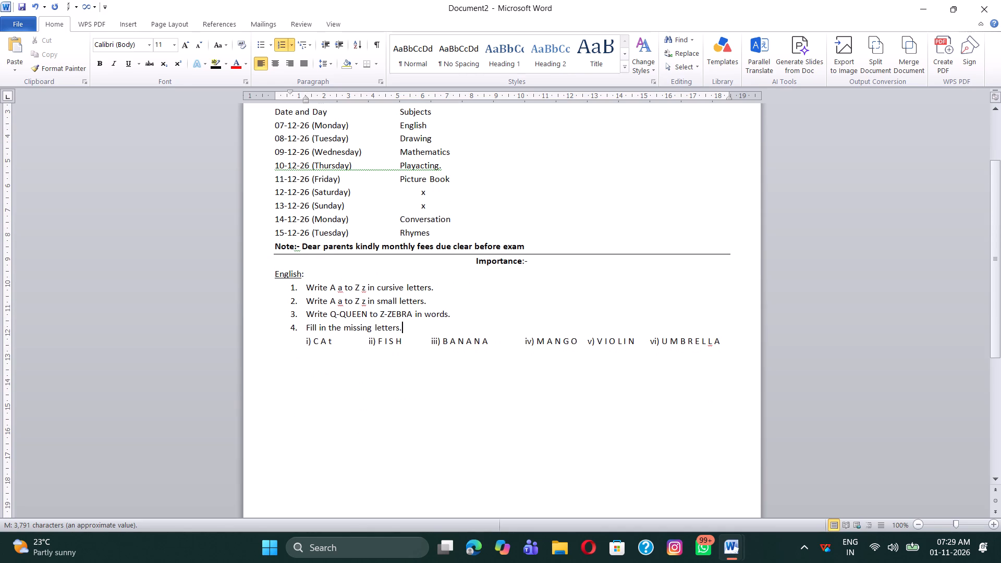
{"action": "left_click", "coordinate": [587, 347]}
{"action": "key", "text": "space"}
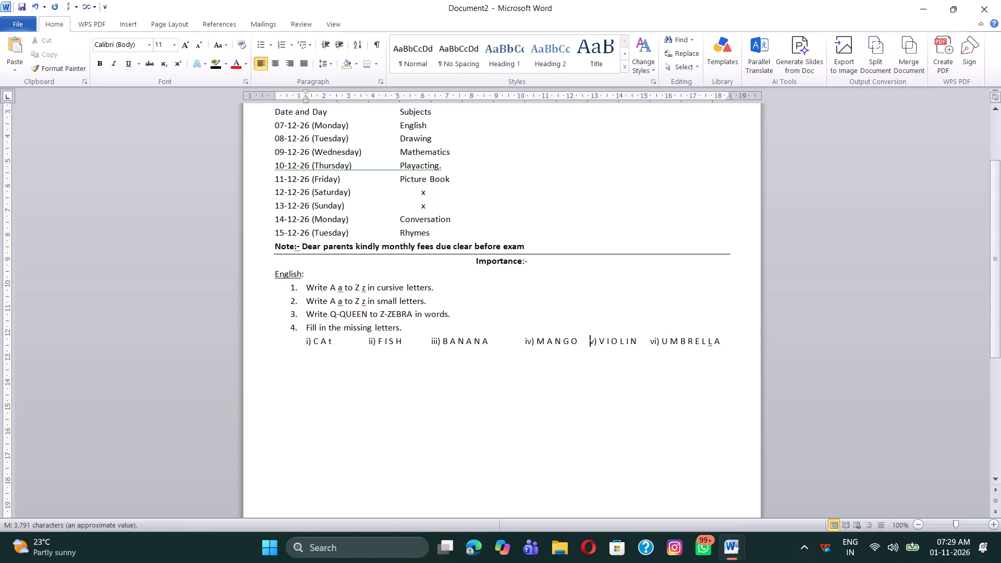
{"action": "key", "text": "space"}
Add the fifth numbered item below the missing-letters line under English: "Match the following.".
{"action": "left_click", "coordinate": [725, 340]}
{"action": "key", "text": "Return"}
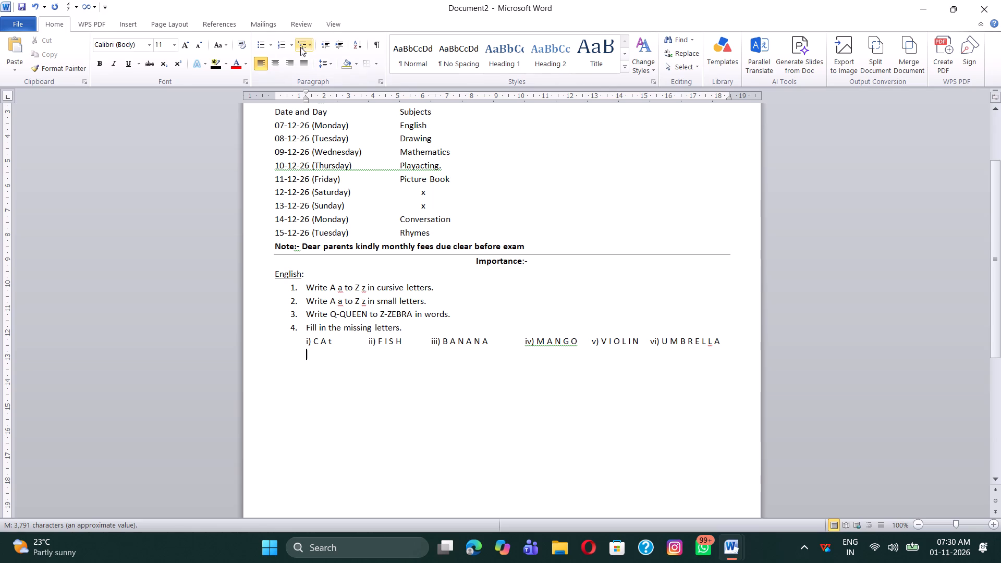
{"action": "left_click", "coordinate": [283, 44]}
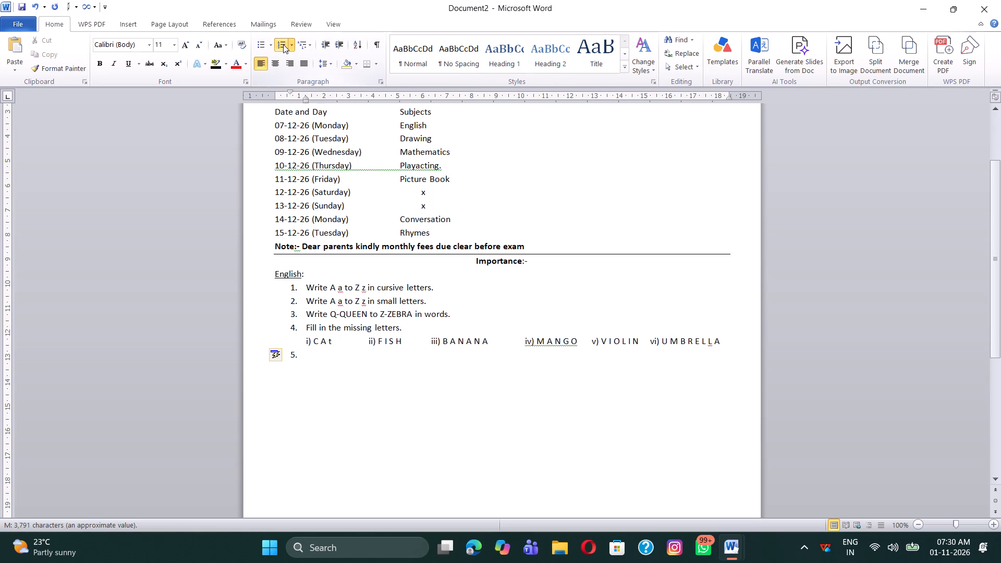
{"action": "type", "text": "Ma"}
{"action": "type", "text": "tch"}
{"action": "key", "text": "space"}
{"action": "type", "text": "the f"}
{"action": "type", "text": "ollowing"}
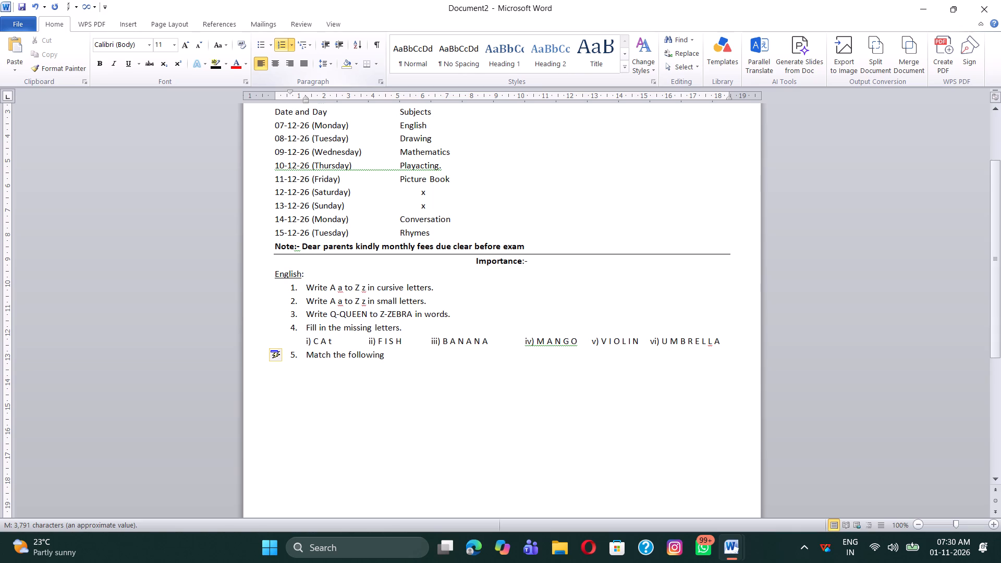
{"action": "key", "text": "period"}
Start a lowercase Roman-numeral sub-list (i., ii., iii.) on the line below item 5 and shift its indent slightly towards the page margin.
{"action": "key", "text": "Return"}
{"action": "key", "text": "BackSpace"}
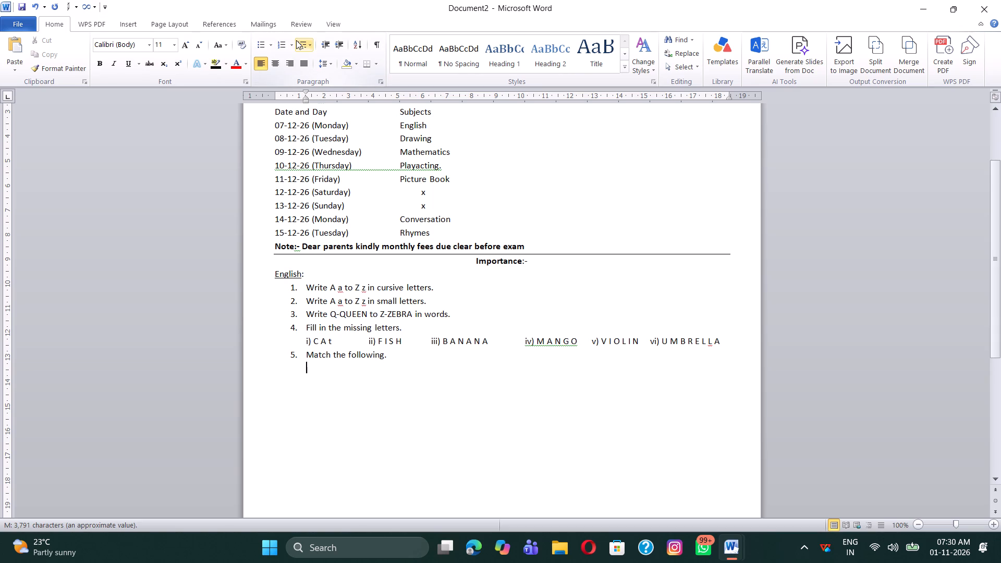
{"action": "left_click", "coordinate": [293, 42]}
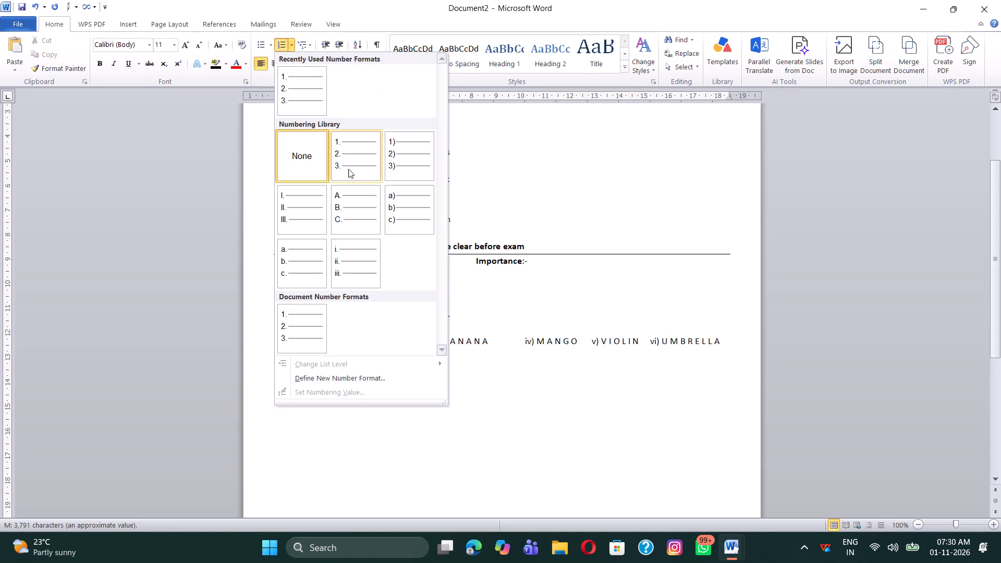
{"action": "left_click", "coordinate": [362, 262]}
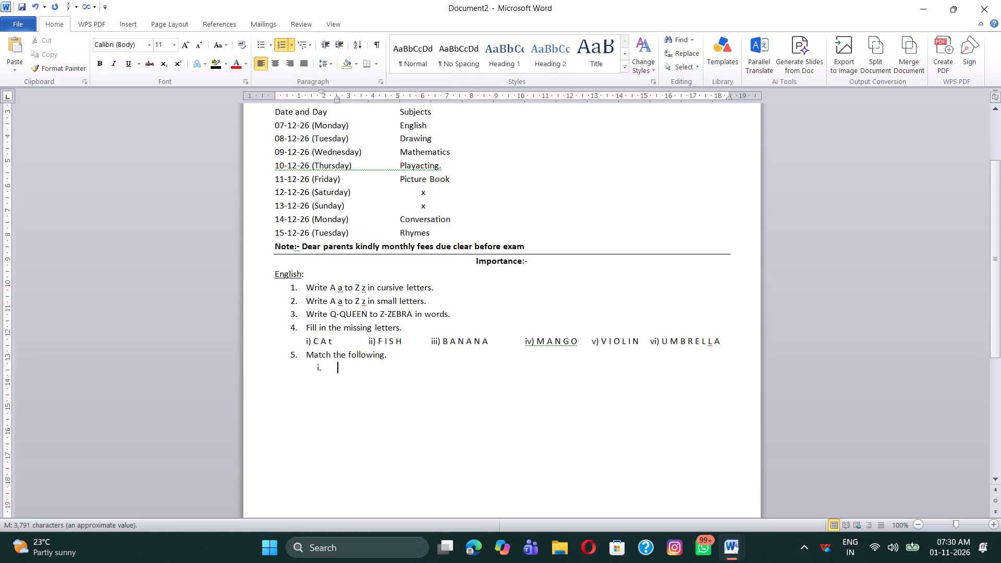
{"action": "scroll", "coordinate": [400, 392], "scroll_direction": "up", "scroll_amount": 1}
{"action": "left_click", "coordinate": [320, 374]}
{"action": "left_click_drag", "start_coordinate": [320, 374], "coordinate": [307, 376]}
{"action": "left_click", "coordinate": [352, 364]}
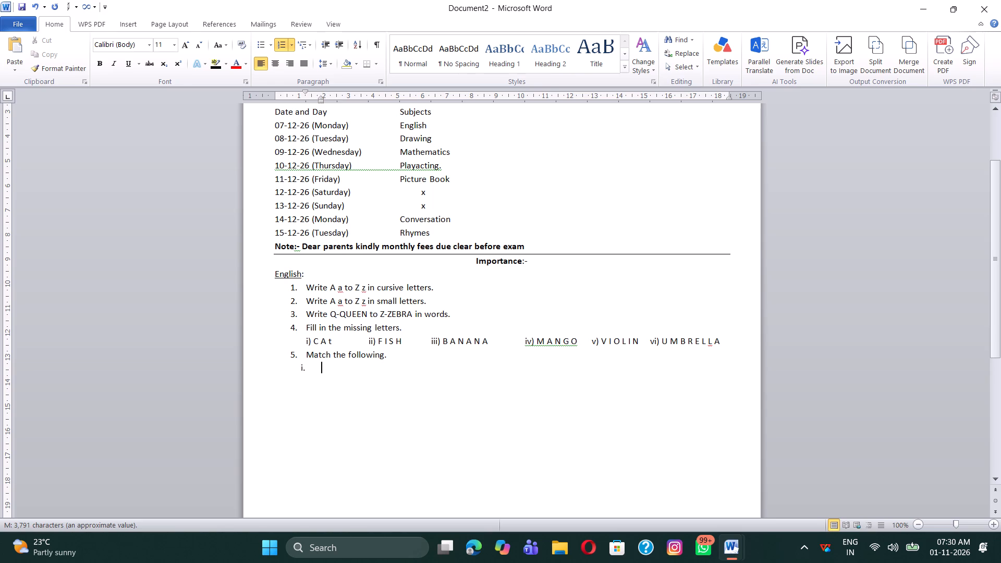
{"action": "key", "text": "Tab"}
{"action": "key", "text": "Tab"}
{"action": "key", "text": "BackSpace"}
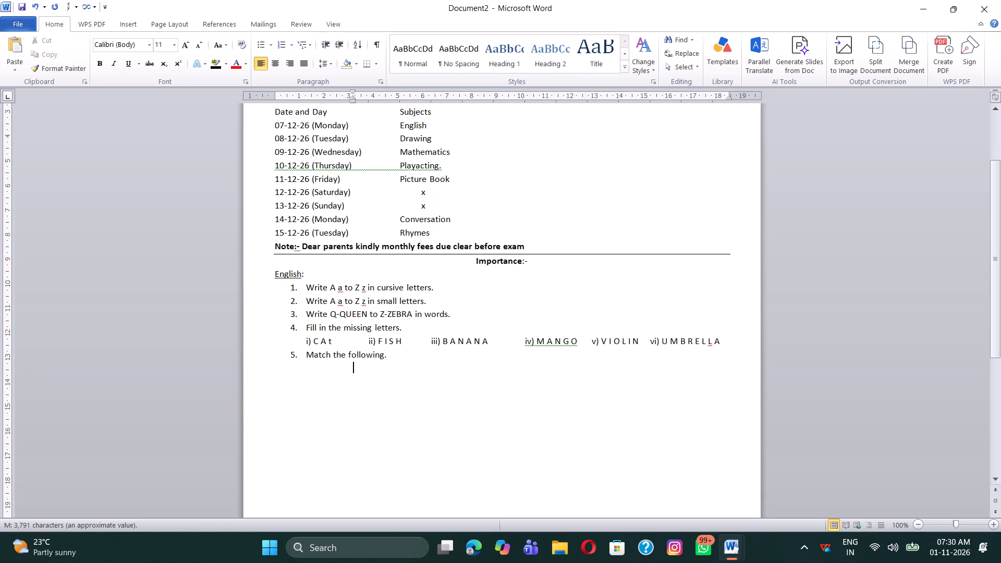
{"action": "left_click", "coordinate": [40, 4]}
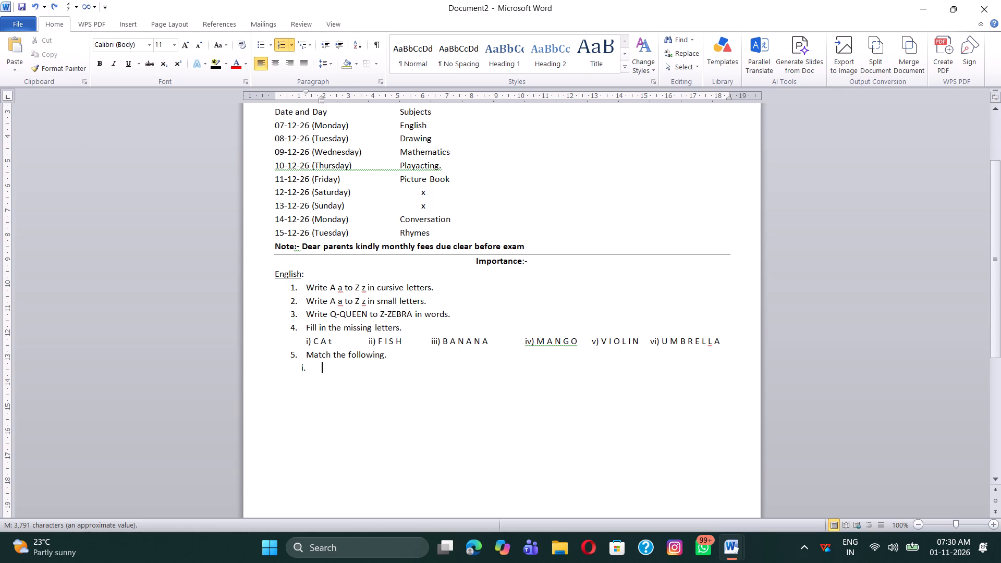
Enter WATCH and APPLE as items i and ii under "Match the following", each set three tab stops in after a blank space.
{"action": "key", "text": "space"}
{"action": "key", "text": "Tab"}
{"action": "key", "text": "Tab"}
{"action": "key", "text": "Tab"}
{"action": "type", "text": "WATCH"}
{"action": "key", "text": "Return"}
{"action": "key", "text": "space"}
{"action": "key", "text": "Tab"}
{"action": "key", "text": "Tab"}
{"action": "key", "text": "Tab"}
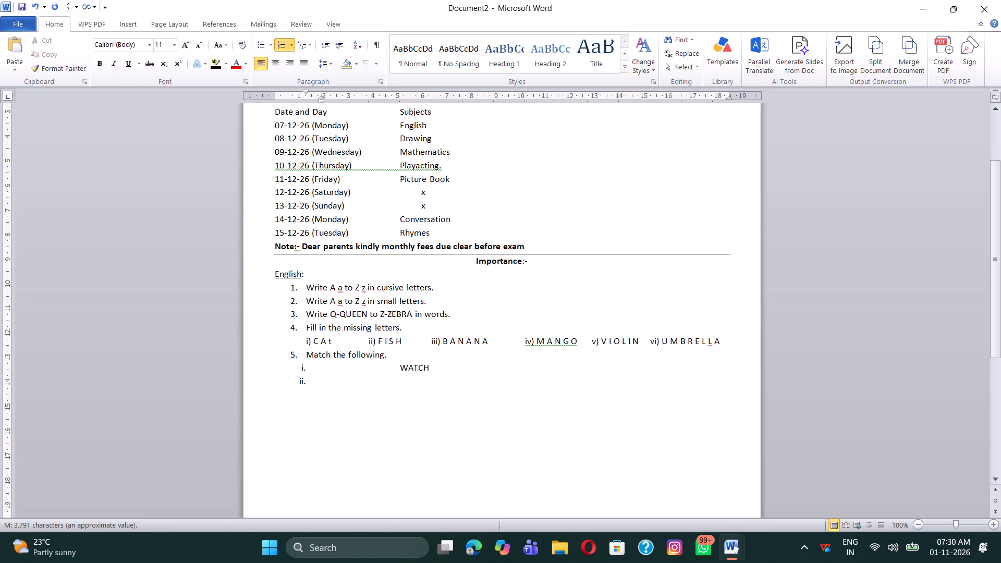
{"action": "type", "text": "APPLE"}
Add FISH and MANGO as items iii and iv of the matching list, aligned in the same column as WATCH.
{"action": "key", "text": "Return"}
{"action": "key", "text": "space"}
{"action": "key", "text": "Tab"}
{"action": "key", "text": "Tab"}
{"action": "key", "text": "Tab"}
{"action": "type", "text": "FISH"}
{"action": "key", "text": "Return"}
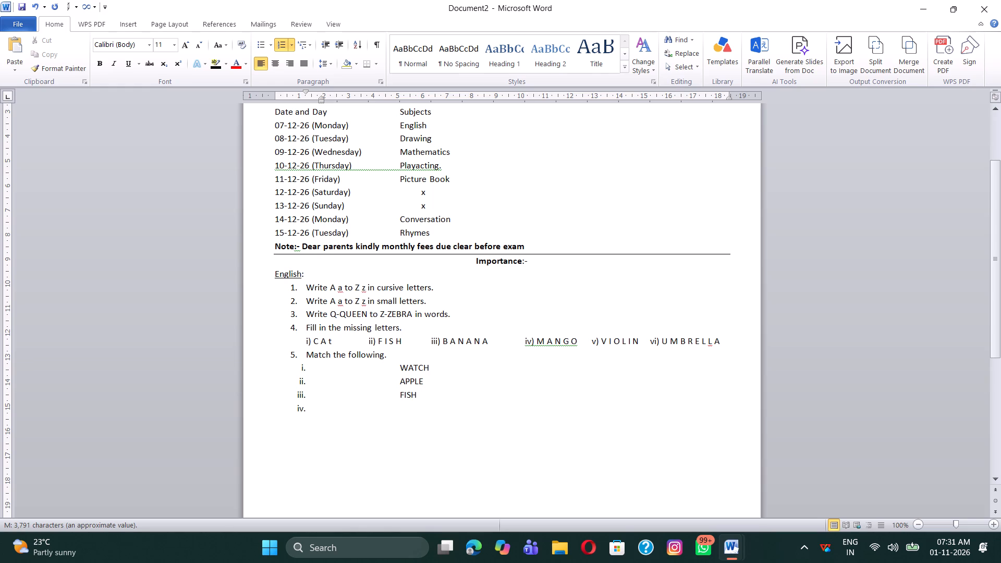
{"action": "key", "text": "space"}
{"action": "key", "text": "Tab"}
{"action": "key", "text": "Tab"}
{"action": "key", "text": "Tab"}
{"action": "type", "text": "MANGO"}
Add UMBRELLA as item v of the matching list, aligned with the words above.
{"action": "key", "text": "Return"}
{"action": "key", "text": "space"}
{"action": "key", "text": "Tab"}
{"action": "key", "text": "Tab"}
{"action": "key", "text": "Tab"}
{"action": "key", "text": "shift+u"}
{"action": "key", "text": "shift+m"}
{"action": "type", "text": "BRELLA"}
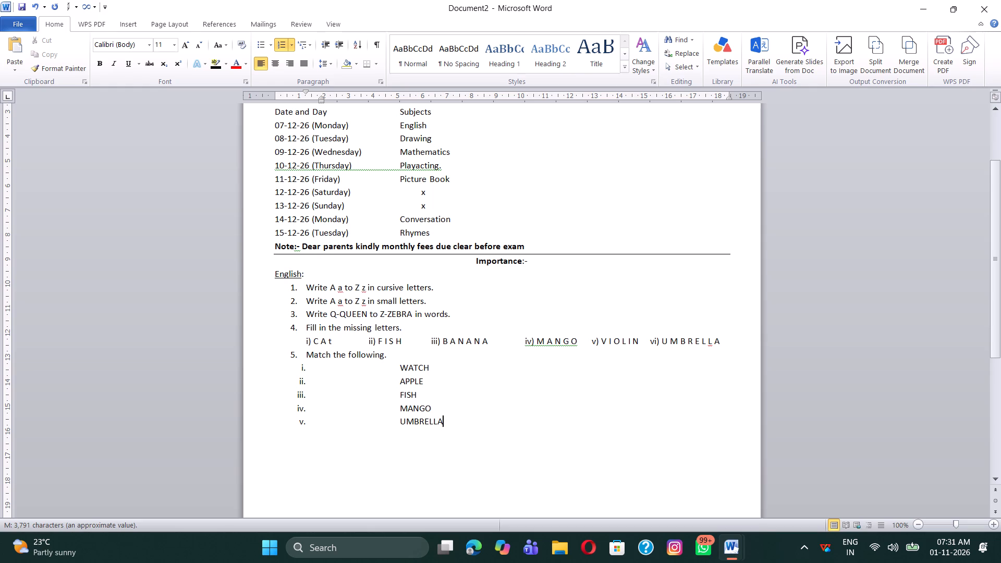
End the Roman-numeral list after UMBRELLA and add numbered item 6 to the English list: "Join the letters.".
{"action": "key", "text": "Return"}
{"action": "key", "text": "BackSpace"}
{"action": "key", "text": "BackSpace"}
{"action": "key", "text": "BackSpace"}
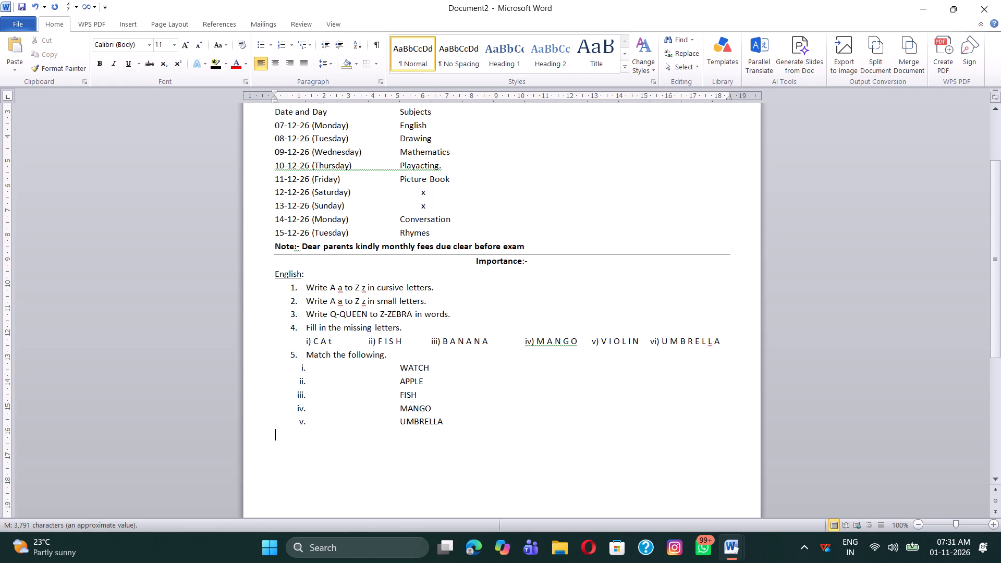
{"action": "left_click", "coordinate": [294, 48]}
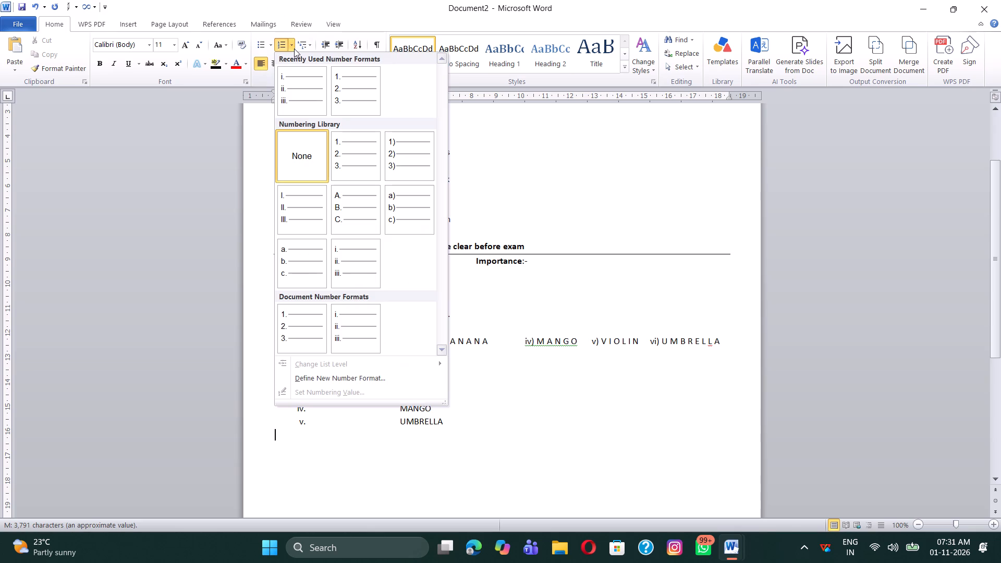
{"action": "left_click", "coordinate": [352, 102]}
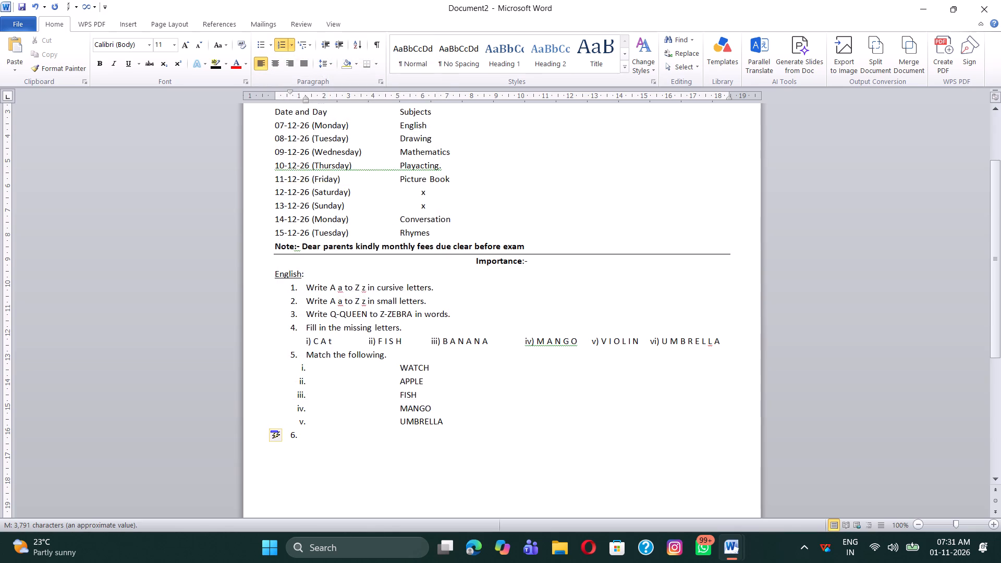
{"action": "scroll", "coordinate": [374, 284], "scroll_direction": "down", "scroll_amount": 1}
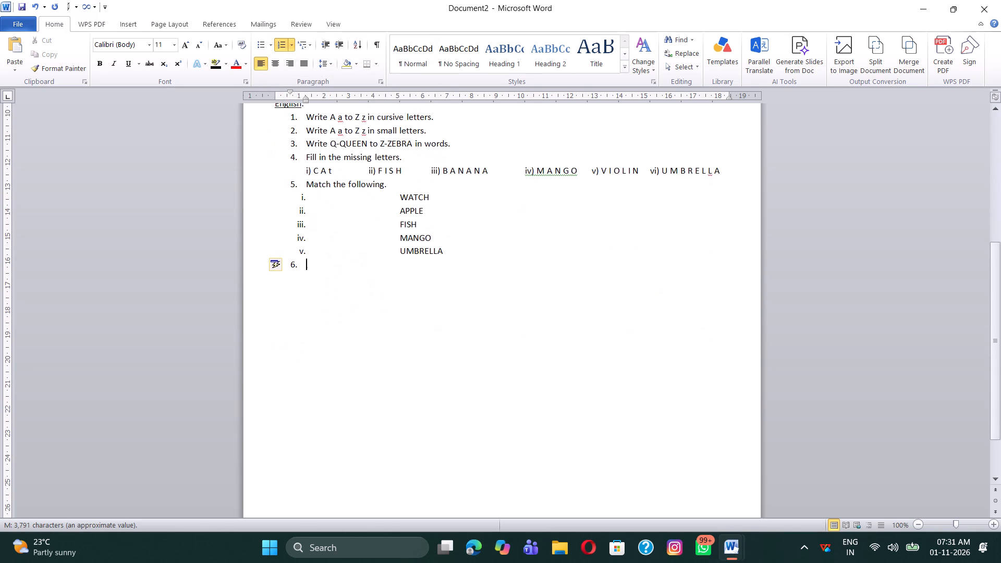
{"action": "type", "text": "Join the letters"}
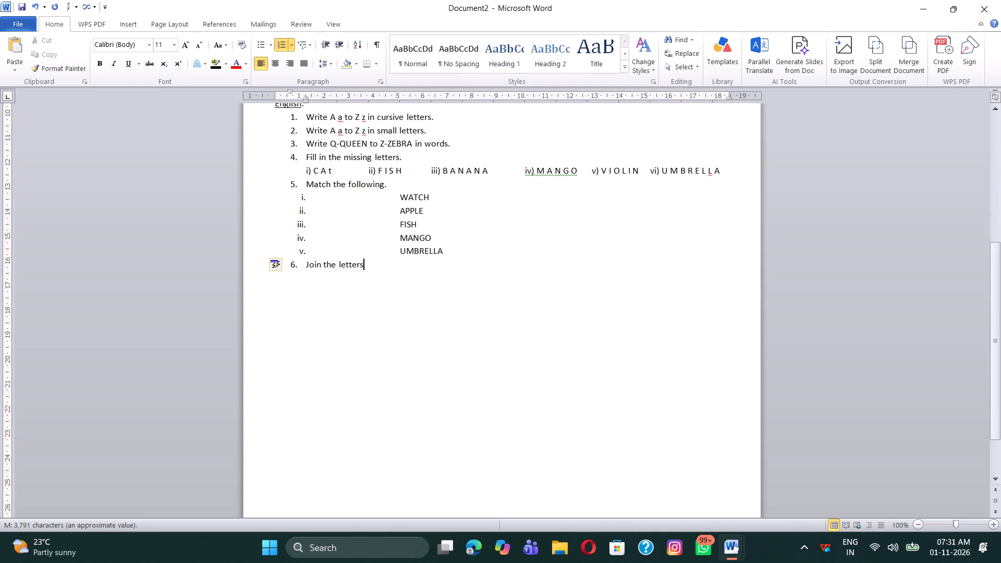
{"action": "key", "text": "period"}
Start a lowercase Roman-numeral sub-list (i., ii., iii.) below item 6 and shift its indent slightly towards the page margin.
{"action": "key", "text": "Return"}
{"action": "key", "text": "BackSpace"}
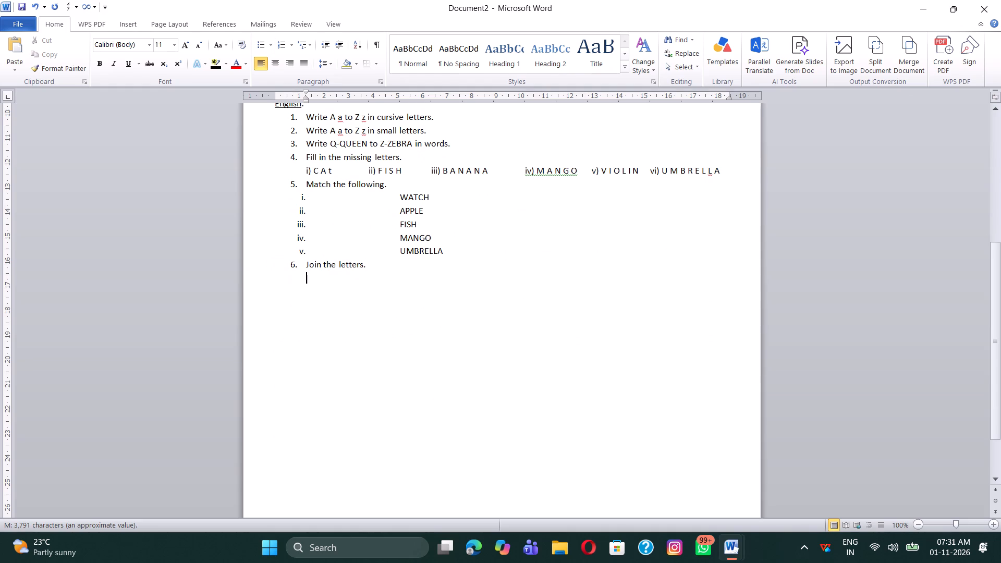
{"action": "left_click", "coordinate": [292, 40]}
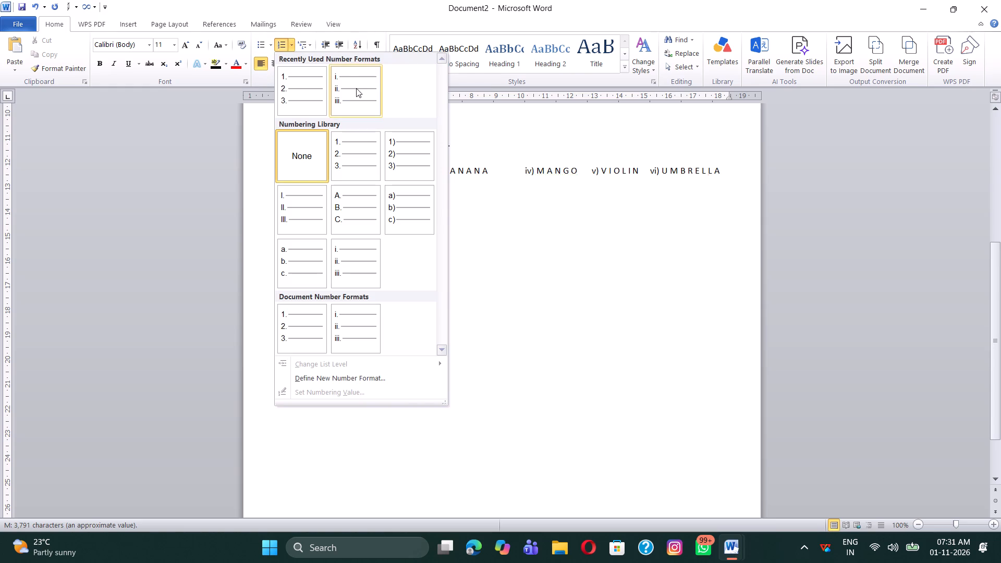
{"action": "left_click", "coordinate": [356, 88]}
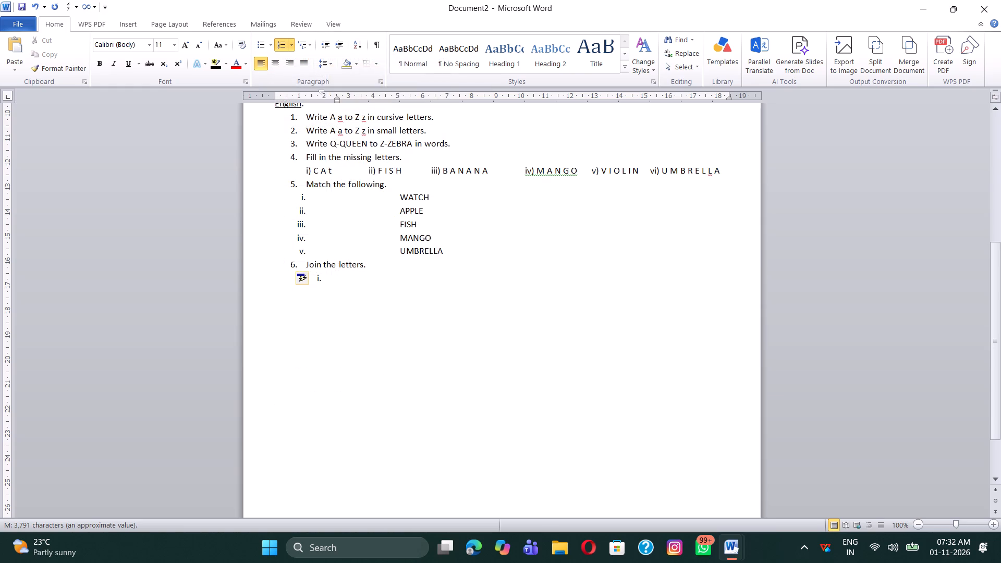
{"action": "left_click", "coordinate": [319, 280]}
{"action": "left_click_drag", "start_coordinate": [319, 280], "coordinate": [305, 281]}
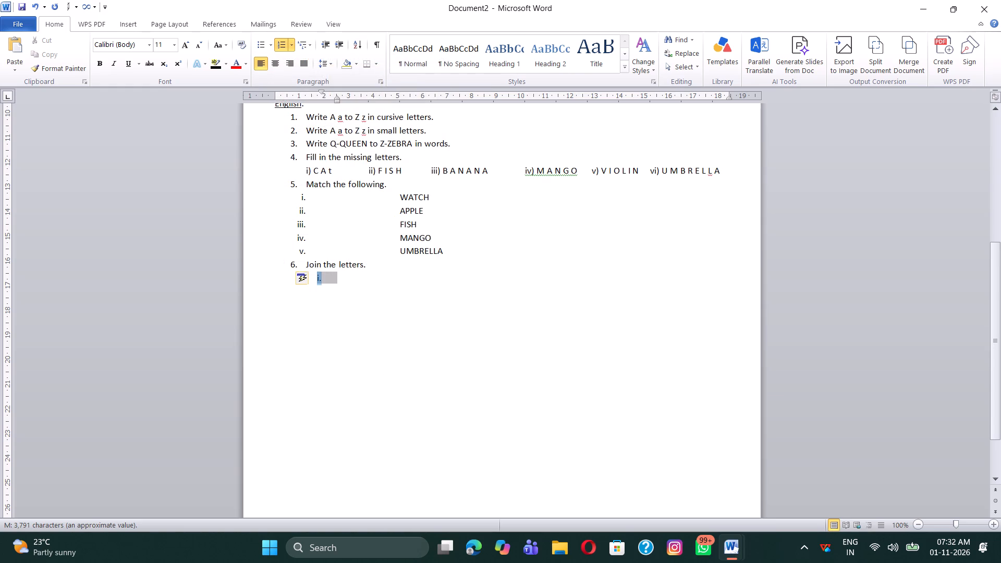
{"action": "left_click", "coordinate": [327, 281]}
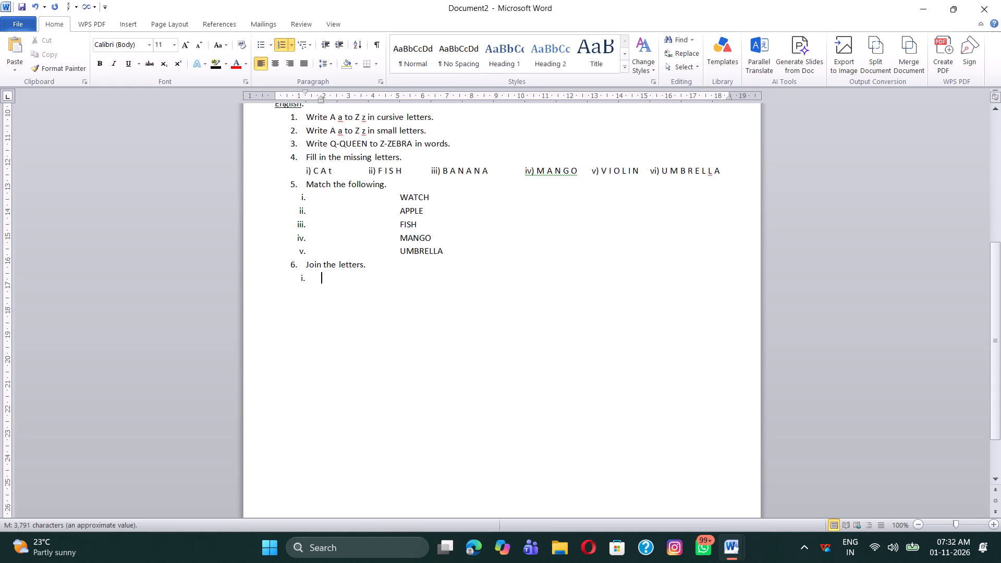
Enter "B + A + T =" as sub-item i under "Join the letters.".
{"action": "key", "text": "shift+b"}
{"action": "key", "text": "space"}
{"action": "key", "text": "equal"}
{"action": "key", "text": "BackSpace"}
{"action": "key", "text": "shift+plus"}
{"action": "key", "text": "space"}
{"action": "type", "text": "A + T"}
{"action": "key", "text": "space"}
{"action": "type", "text": "="}
Complete sub-item i under "Join the letters." with the spaced answer "B A T" after the equals sign.
{"action": "key", "text": "space"}
{"action": "key", "text": "space"}
{"action": "type", "text": "B A T"}
Add sub-item ii under "Join the letters." reading "A + P + P + L + E = A P P L E".
{"action": "key", "text": "Return"}
{"action": "key", "text": "shift+a"}
{"action": "key", "text": "space"}
{"action": "type", "text": "="}
{"action": "key", "text": "BackSpace"}
{"action": "type", "text": "+"}
{"action": "key", "text": "space"}
{"action": "type", "text": "P + P"}
{"action": "key", "text": "space"}
{"action": "type", "text": "+ L + E"}
{"action": "key", "text": "space"}
{"action": "type", "text": "="}
{"action": "key", "text": "space"}
{"action": "type", "text": "A"}
{"action": "key", "text": "space"}
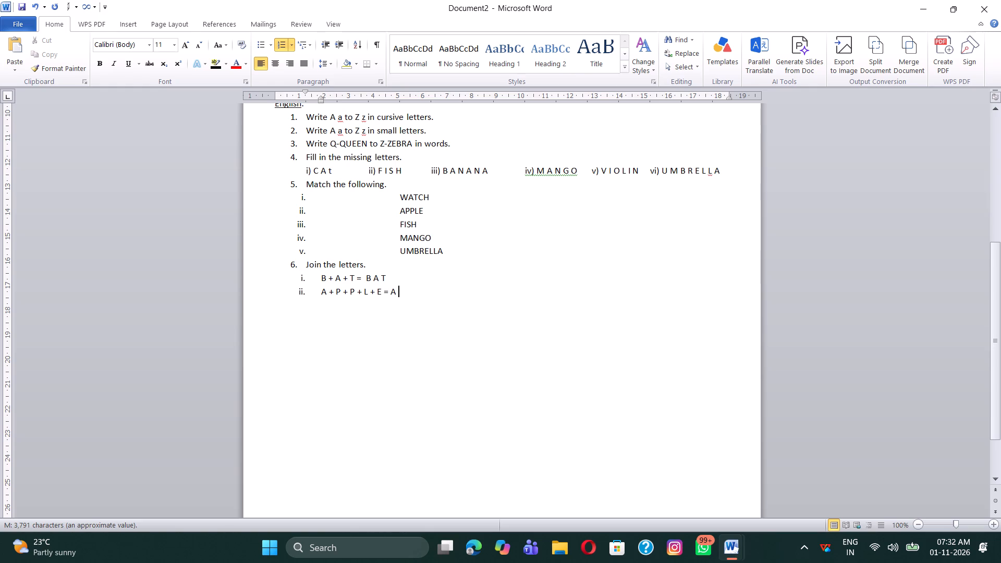
{"action": "type", "text": "P P"}
{"action": "key", "text": "space"}
{"action": "type", "text": "L E"}
Add sub-item iii under "Join the letters." reading "D + O + G = D O G".
{"action": "key", "text": "Return"}
{"action": "type", "text": "D"}
{"action": "key", "text": "space"}
{"action": "type", "text": "+ O G = D O"}
{"action": "key", "text": "space"}
{"action": "key", "text": "shift+g"}
{"action": "left_click", "coordinate": [341, 309]}
{"action": "key", "text": "space"}
{"action": "type", "text": "+"}
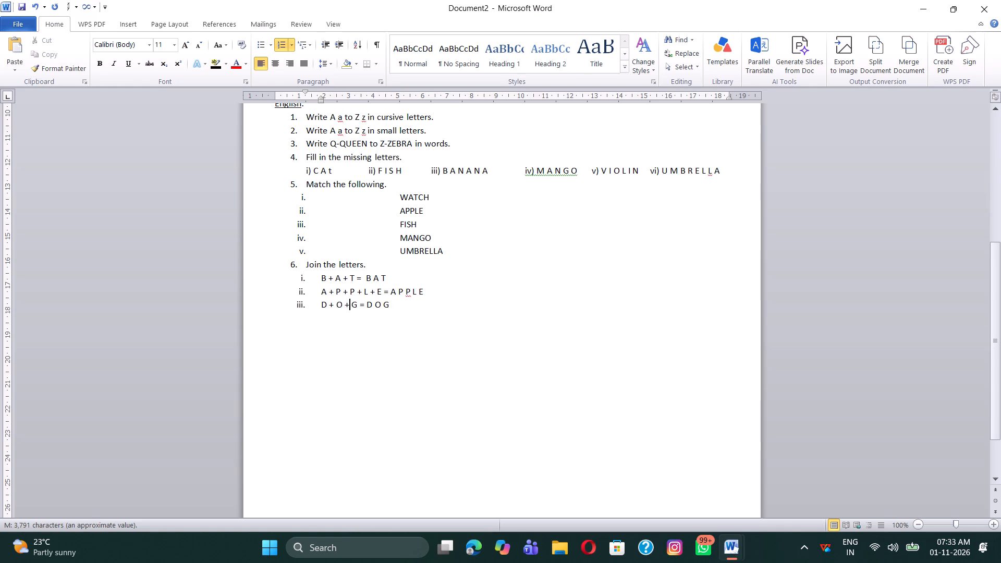
Add sub-item iv under "Join the letters." reading "M + A + N + G + O = M A N G O".
{"action": "left_click", "coordinate": [394, 307]}
{"action": "key", "text": "Return"}
{"action": "key", "text": "m"}
{"action": "key", "text": "BackSpace"}
{"action": "type", "text": "M + N"}
{"action": "key", "text": "BackSpace"}
{"action": "type", "text": "A N +"}
{"action": "key", "text": "shift+space"}
{"action": "type", "text": "G +"}
{"action": "key", "text": "space"}
{"action": "key", "text": "shift+o"}
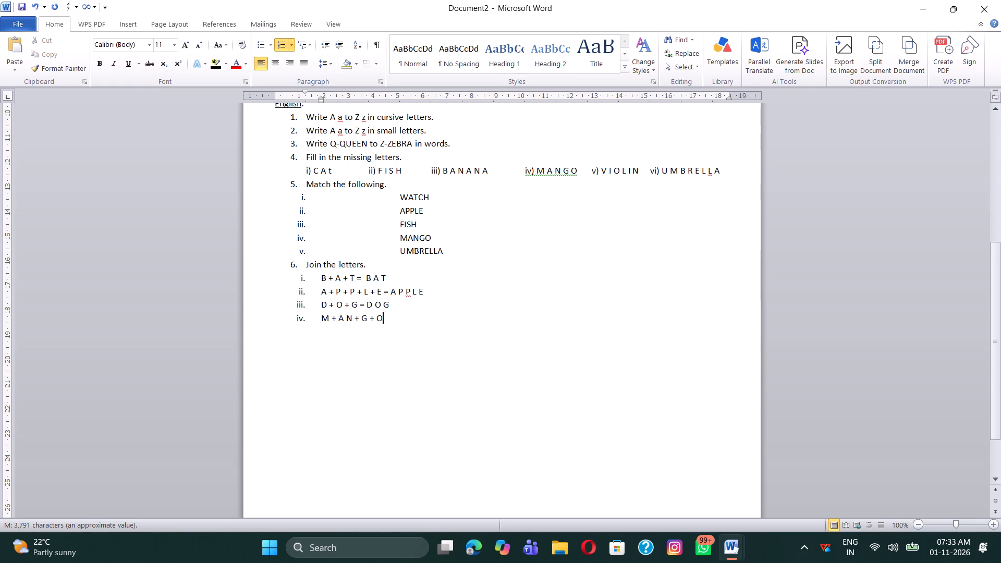
{"action": "left_click", "coordinate": [343, 322]}
{"action": "key", "text": "space"}
{"action": "type", "text": "+"}
{"action": "left_click", "coordinate": [399, 316]}
{"action": "key", "text": "space"}
{"action": "type", "text": "= M A N G O"}
Add sub-item v under "Join the letters." with the separated letters "F + I + S + H".
{"action": "key", "text": "Return"}
{"action": "type", "text": "F + I S + S H"}
{"action": "key", "text": "space"}
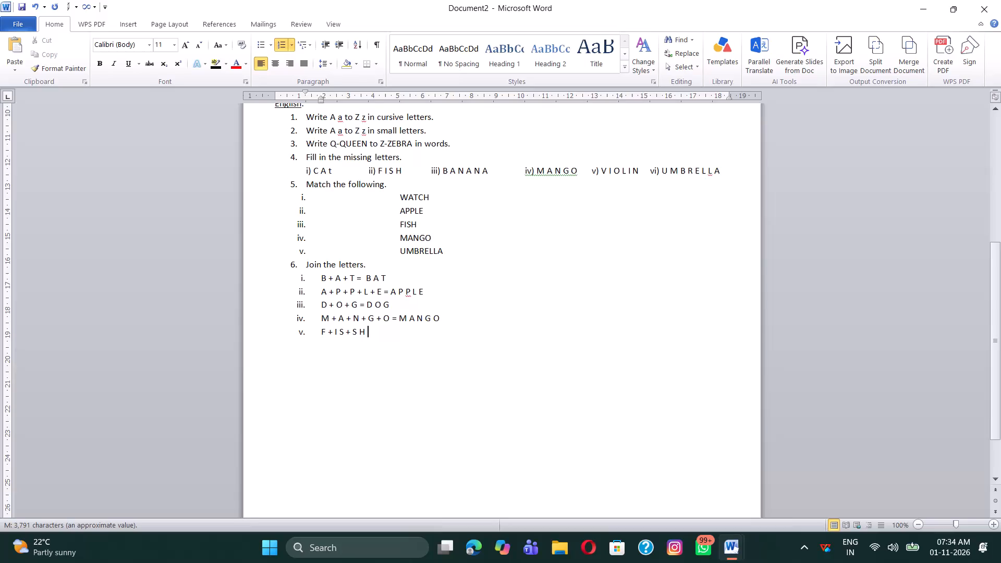
{"action": "left_click", "coordinate": [340, 332]}
{"action": "key", "text": "space"}
{"action": "type", "text": "+"}
{"action": "key", "text": "Right"}
{"action": "key", "text": "BackSpace"}
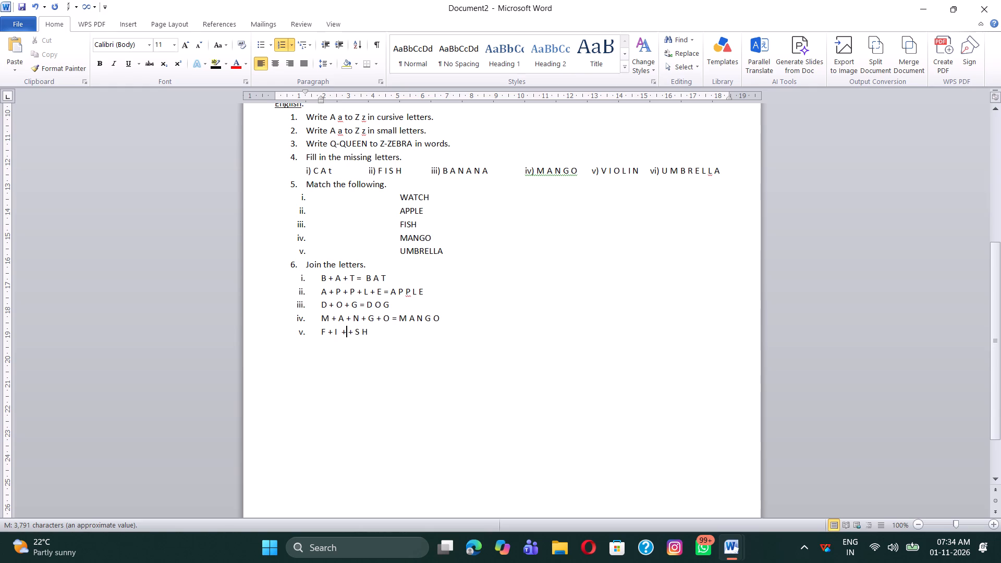
{"action": "key", "text": "BackSpace"}
{"action": "key", "text": "BackSpace"}
{"action": "key", "text": "Right"}
{"action": "key", "text": "Right"}
{"action": "key", "text": "Right"}
{"action": "key", "text": "Right"}
{"action": "key", "text": "Right"}
{"action": "key", "text": "space"}
{"action": "type", "text": "+"}
{"action": "key", "text": "space"}
Complete sub-item v under "Join the letters." with an equals sign and the spaced answer "F I S H".
{"action": "key", "text": "Right"}
{"action": "key", "text": "space"}
{"action": "type", "text": "="}
{"action": "key", "text": "space"}
{"action": "type", "text": "F I S H"}
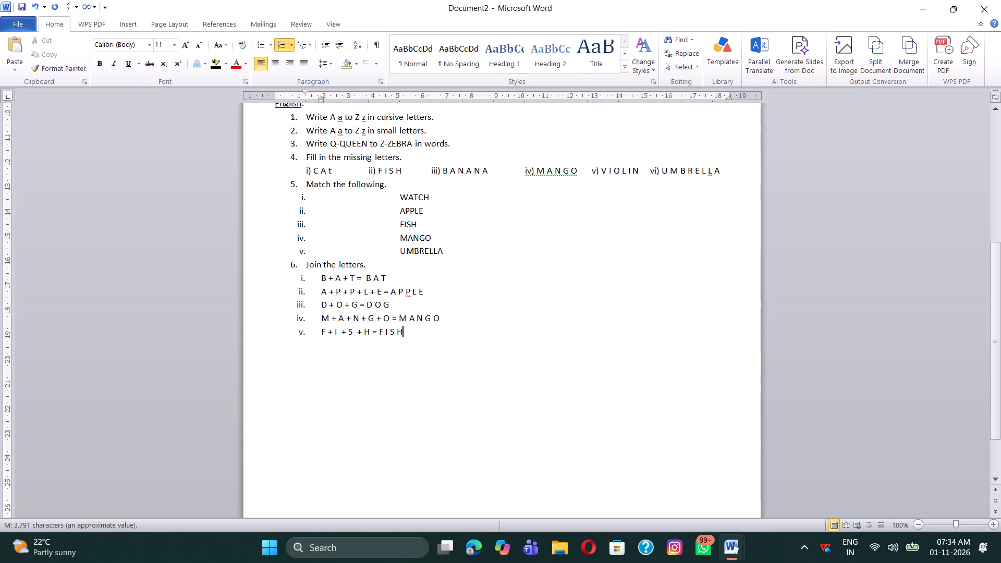
Add question 7 to the English list, continuing the main numbering, reading "Rewrite in cursive form.".
{"action": "key", "text": "Return"}
{"action": "key", "text": "BackSpace"}
{"action": "key", "text": "BackSpace"}
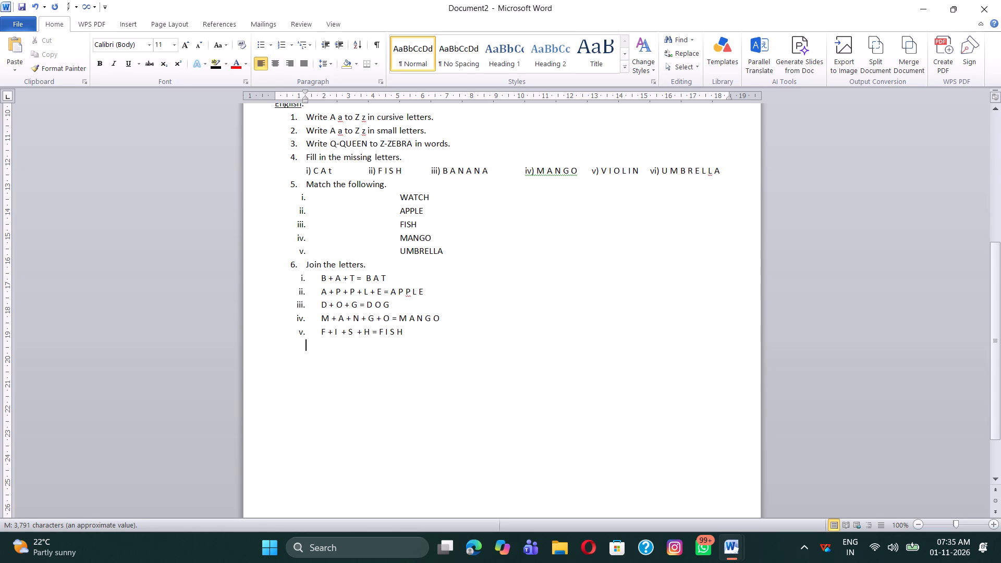
{"action": "key", "text": "BackSpace"}
{"action": "left_click", "coordinate": [291, 45]}
{"action": "left_click", "coordinate": [348, 92]}
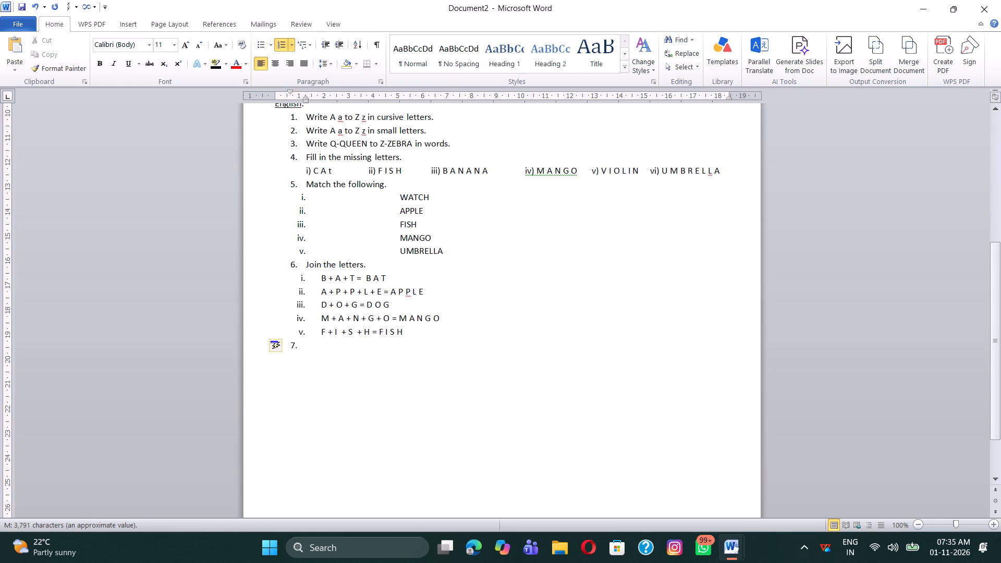
{"action": "type", "text": "Rew"}
{"action": "type", "text": "rite"}
{"action": "key", "text": "space"}
{"action": "type", "text": "in cursive"}
{"action": "key", "text": "space"}
{"action": "type", "text": "form"}
{"action": "key", "text": "period"}
Start a lowercase Roman numeral sub-list under question 7 and reduce its indent to sit beneath the question number.
{"action": "key", "text": "Return"}
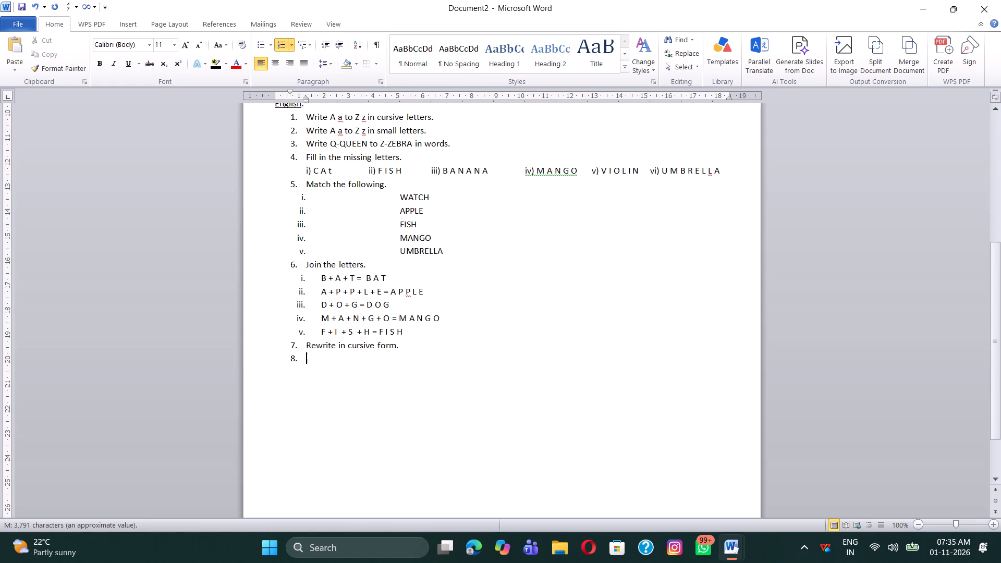
{"action": "key", "text": "BackSpace"}
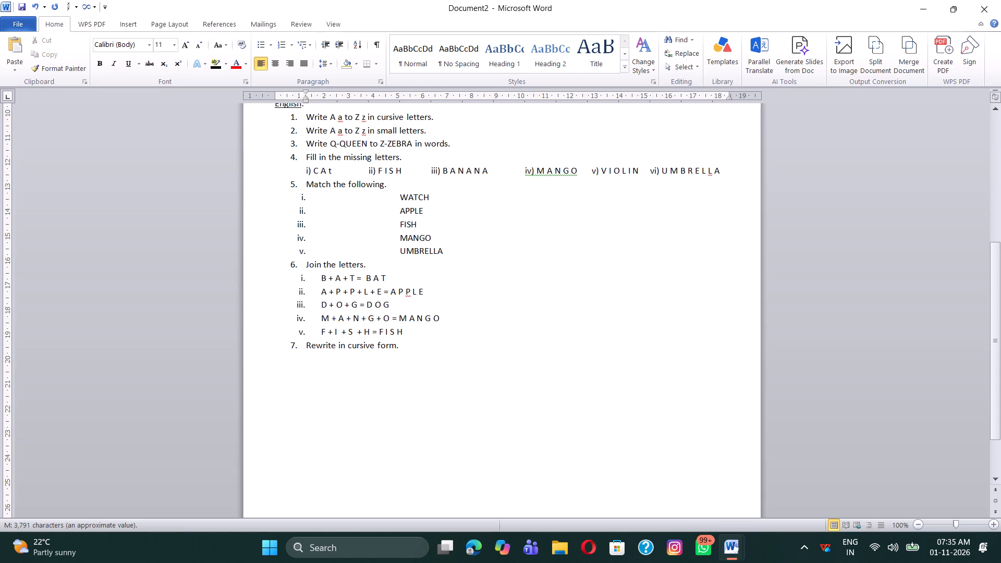
{"action": "left_click", "coordinate": [294, 40]}
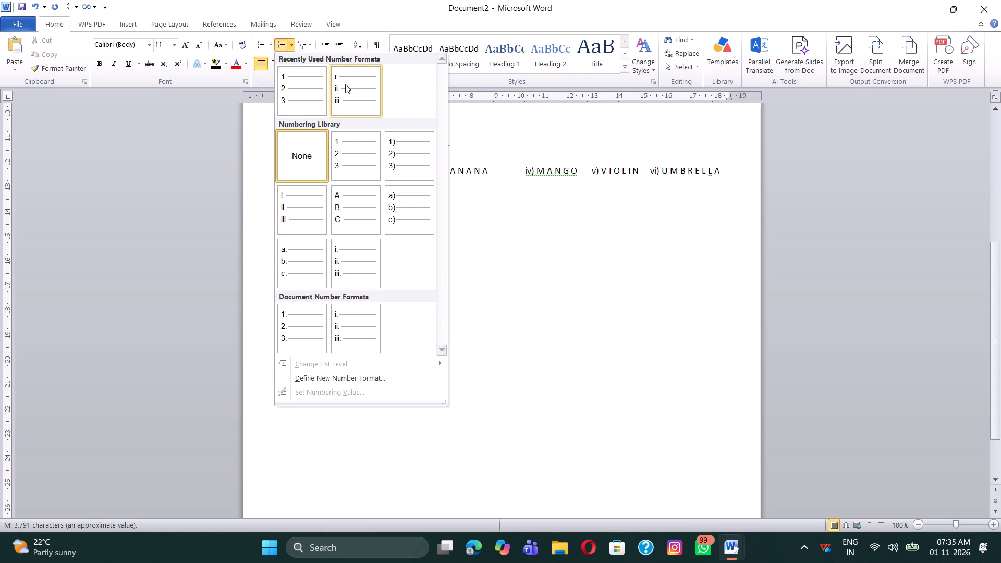
{"action": "left_click", "coordinate": [345, 84]}
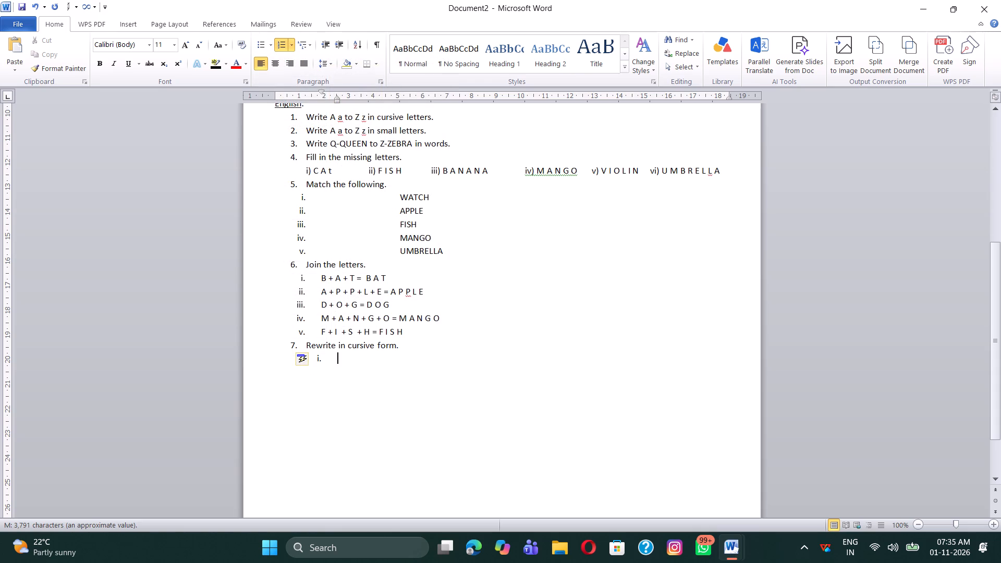
{"action": "left_click", "coordinate": [316, 362]}
{"action": "left_click", "coordinate": [318, 358]}
{"action": "left_click_drag", "start_coordinate": [318, 358], "coordinate": [301, 362]}
{"action": "left_click", "coordinate": [327, 362]}
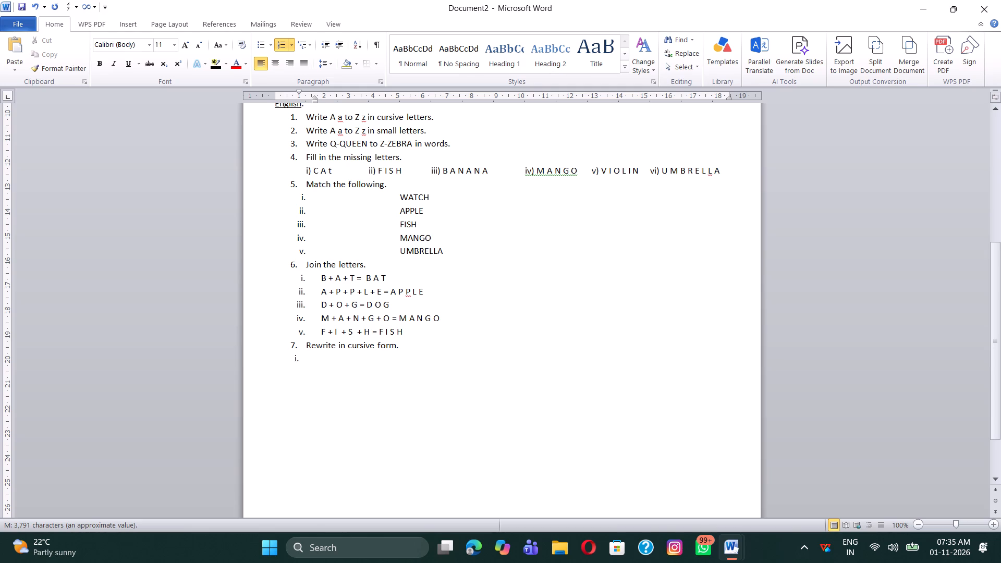
Fill in sub-item i under "Rewrite in cursive form." with "APPLE - Apple".
{"action": "key", "text": "shift+a"}
{"action": "type", "text": "PP"}
{"action": "type", "text": "LR"}
{"action": "key", "text": "shift+BackSpace"}
{"action": "key", "text": "shift+e"}
{"action": "key", "text": "space"}
{"action": "type", "text": "-"}
{"action": "key", "text": "space"}
{"action": "key", "text": "shift+a"}
{"action": "type", "text": "pple"}
Add sub-item ii under "Rewrite in cursive form." reading "BALL - Ball".
{"action": "key", "text": "Return"}
{"action": "type", "text": "BALL"}
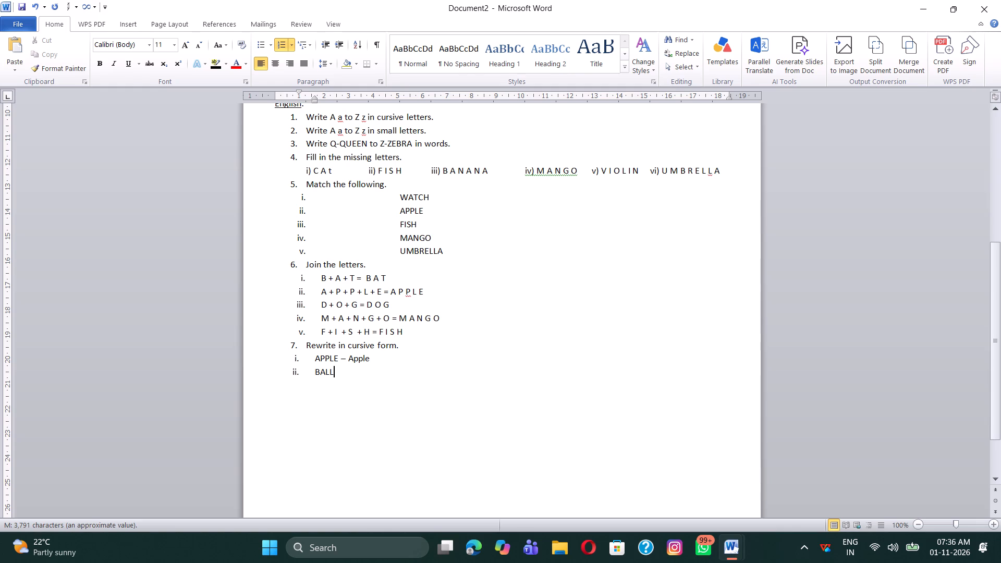
{"action": "key", "text": "space"}
{"action": "type", "text": "- Ball"}
Add sub-item iii under "Rewrite in cursive form." reading "CAT - CAt".
{"action": "key", "text": "Return"}
{"action": "type", "text": "CAT"}
{"action": "key", "text": "space"}
{"action": "type", "text": "- CAt"}
Correct the answer in sub-item iii under "Rewrite in cursive form." to "Cat".
{"action": "key", "text": "BackSpace"}
{"action": "key", "text": "BackSpace"}
{"action": "type", "text": "at"}
{"action": "key", "text": "Return"}
Fill in sub-item iv under "Rewrite in cursive form." with "DOG - Dog".
{"action": "type", "text": "DOG - Dog"}
{"action": "key", "text": "Return"}
Fill in sub-item v under "Rewrite in cursive form." with "ELEPHANT - Elephant".
{"action": "key", "text": "shift+e"}
{"action": "type", "text": "LE"}
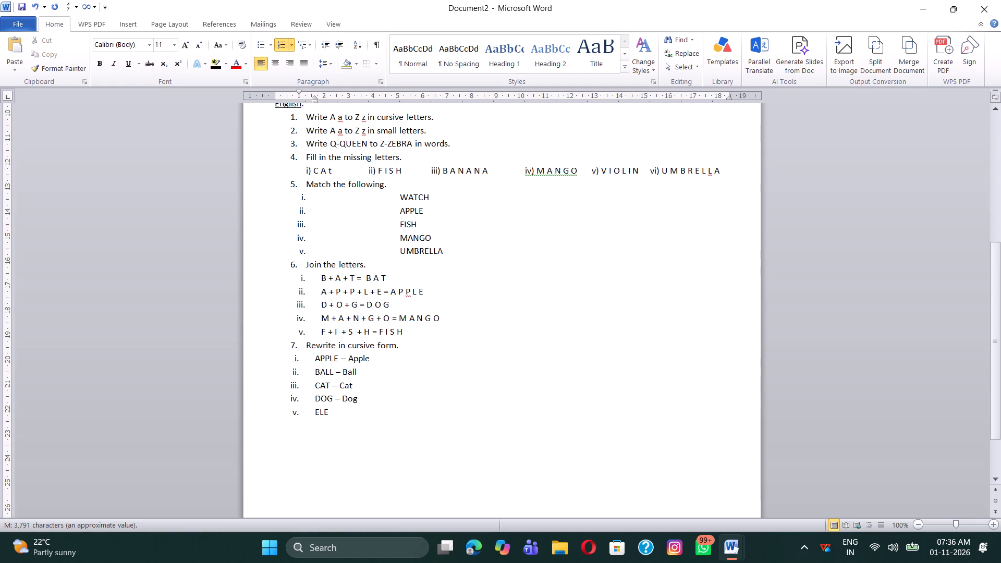
{"action": "type", "text": "PHANT"}
{"action": "key", "text": "space"}
{"action": "type", "text": "- E"}
{"action": "type", "text": "lep"}
{"action": "type", "text": "hant"}
{"action": "key", "text": "Return"}
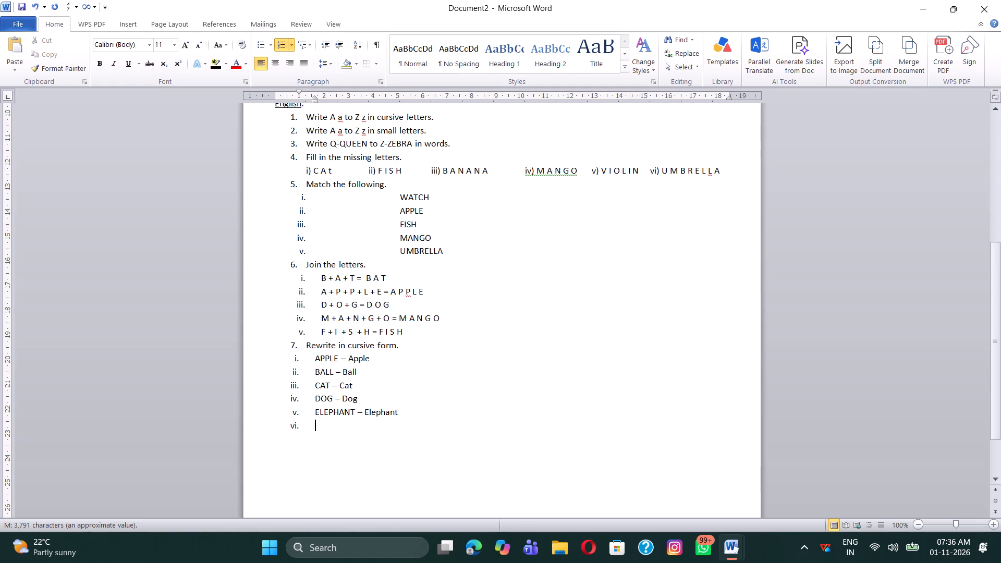
End the Roman numeral sub-list and resume the main numbering with question 8, "Look at the picture and write the first letters.".
{"action": "key", "text": "BackSpace"}
{"action": "key", "text": "BackSpace"}
{"action": "key", "text": "BackSpace"}
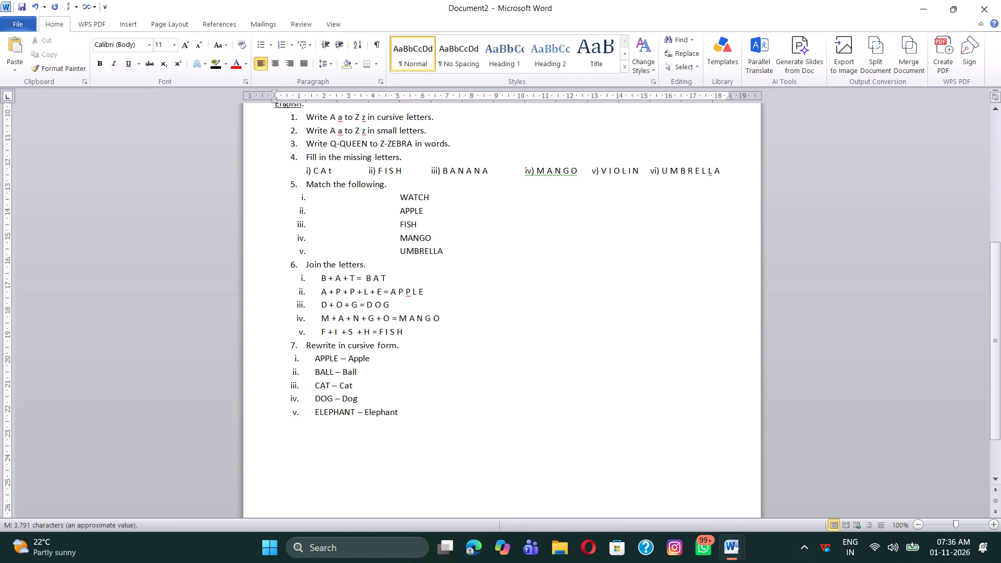
{"action": "left_click", "coordinate": [290, 40]}
{"action": "left_click", "coordinate": [341, 84]}
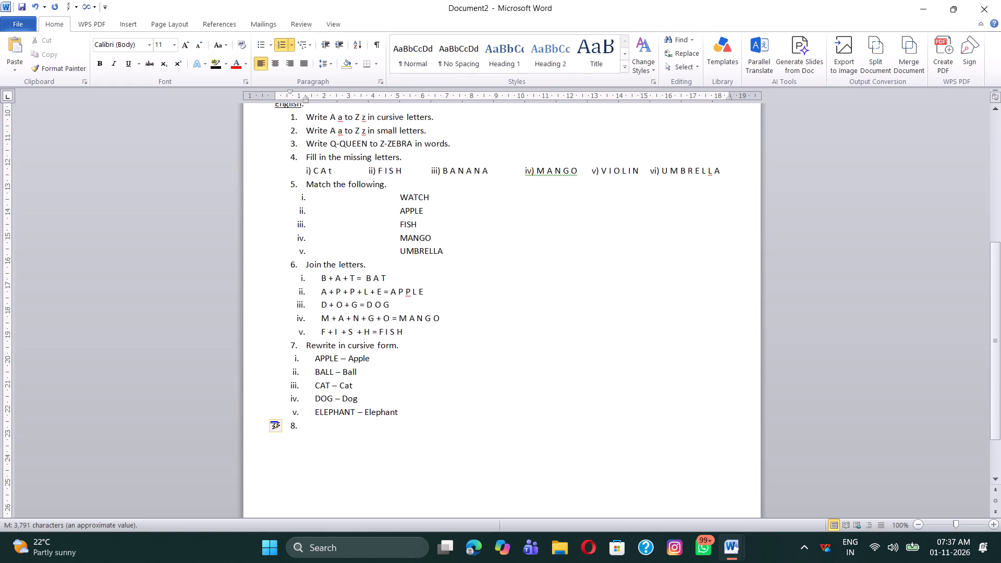
{"action": "type", "text": "Look at the"}
{"action": "key", "text": "space"}
{"action": "type", "text": "pic"}
{"action": "type", "text": "ture"}
{"action": "type", "text": "and"}
{"action": "key", "text": "BackSpace"}
{"action": "key", "text": "BackSpace"}
{"action": "key", "text": "BackSpace"}
{"action": "key", "text": "space"}
{"action": "type", "text": "and write"}
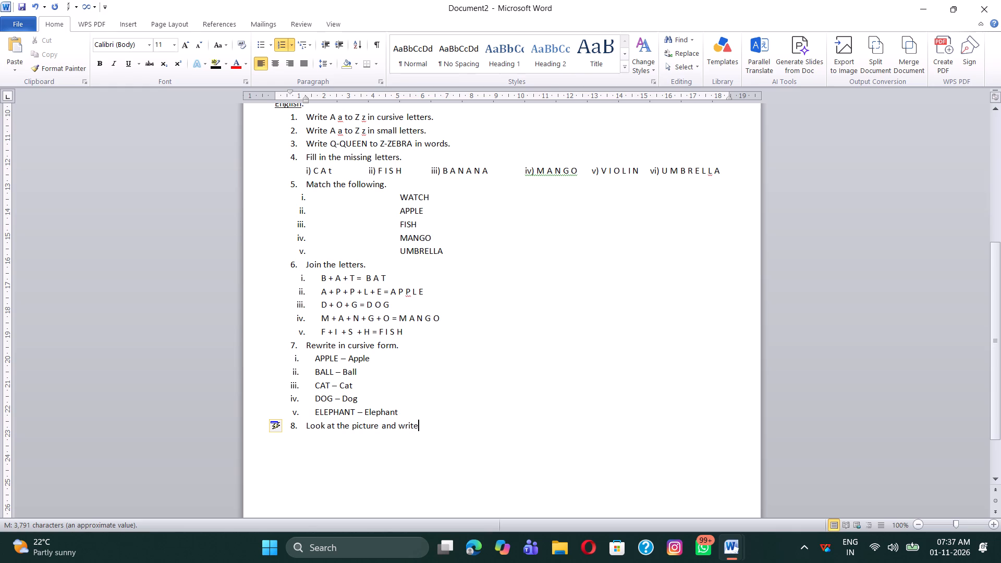
{"action": "key", "text": "space"}
{"action": "type", "text": "the"}
{"action": "key", "text": "space"}
{"action": "type", "text": "fi"}
{"action": "type", "text": "rst"}
{"action": "key", "text": "space"}
{"action": "type", "text": "letters"}
{"action": "key", "text": "period"}
{"action": "key", "text": "Return"}
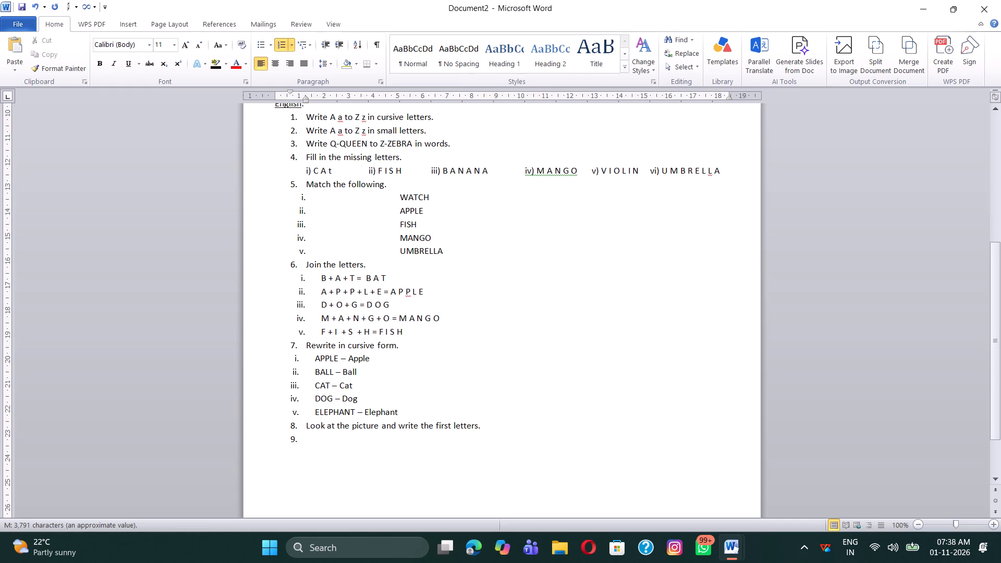
On an unnumbered line under question 8, add entry "i)" with a blank gap for a picture followed by "= A".
{"action": "key", "text": "BackSpace"}
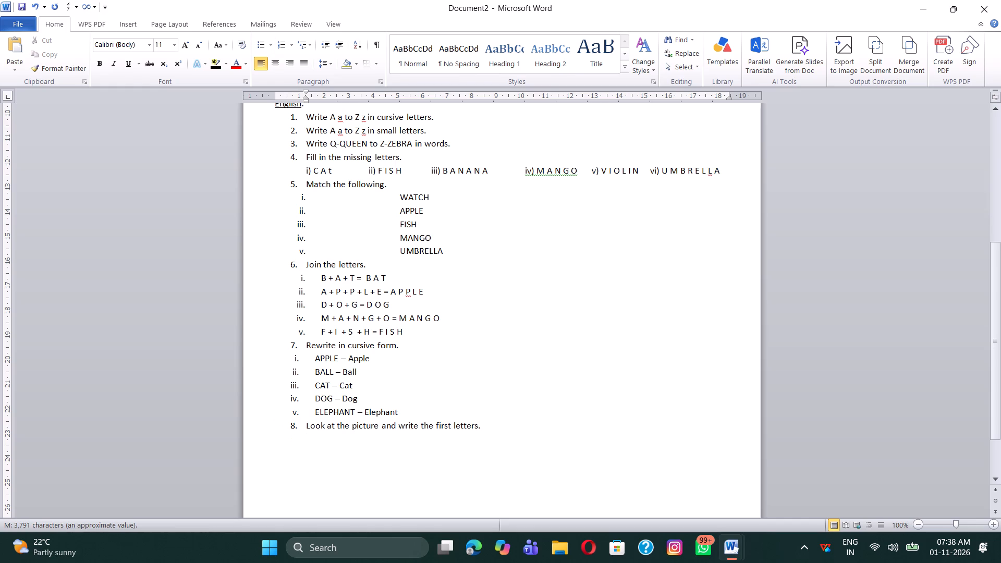
{"action": "key", "text": "BackSpace"}
{"action": "key", "text": "space"}
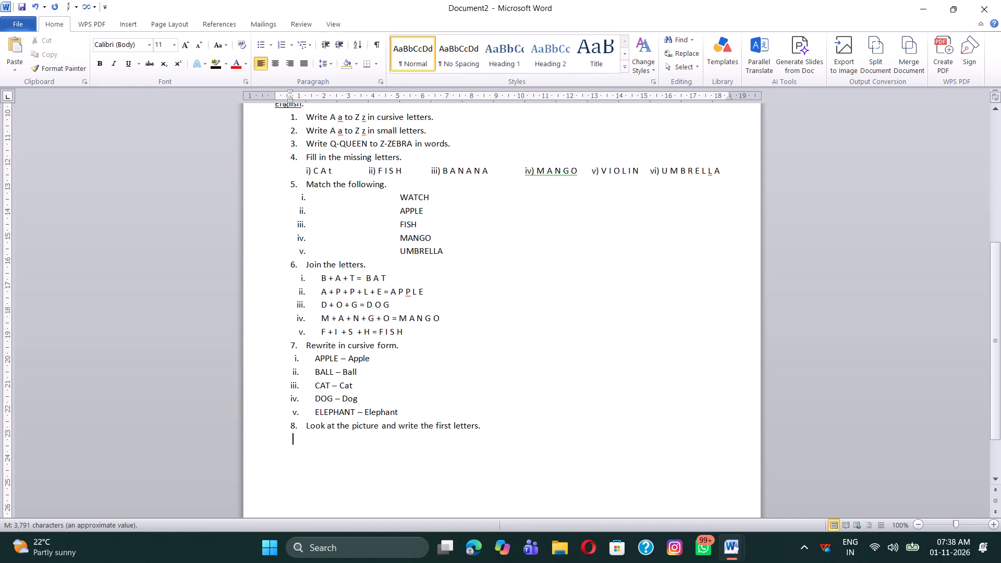
{"action": "key", "text": "space"}
{"action": "key", "text": "i"}
{"action": "key", "text": "shift+parenright"}
{"action": "key", "text": "space"}
{"action": "key", "text": "Tab"}
{"action": "key", "text": "Tab"}
{"action": "key", "text": "space"}
{"action": "key", "text": "space"}
{"action": "key", "text": "space"}
{"action": "type", "text": "="}
{"action": "key", "text": "space"}
{"action": "type", "text": "A"}
On the answer line under question 8, add entry "ii)" with a blank picture gap followed by "= B".
{"action": "key", "text": "Tab"}
{"action": "type", "text": "ii)"}
{"action": "key", "text": "Tab"}
{"action": "key", "text": "Tab"}
{"action": "key", "text": "BackSpace"}
{"action": "key", "text": "Tab"}
{"action": "key", "text": "BackSpace"}
{"action": "key", "text": "space"}
{"action": "key", "text": "space"}
{"action": "key", "text": "space"}
{"action": "key", "text": "space"}
{"action": "key", "text": "space"}
{"action": "key", "text": "space"}
{"action": "key", "text": "space"}
{"action": "key", "text": "equal"}
{"action": "key", "text": "space"}
{"action": "key", "text": "shift+b"}
Add entry "iii)" on the same line under question 8, with a blank picture gap followed by "= P".
{"action": "key", "text": "Tab"}
{"action": "key", "text": "Tab"}
{"action": "type", "text": "iii)"}
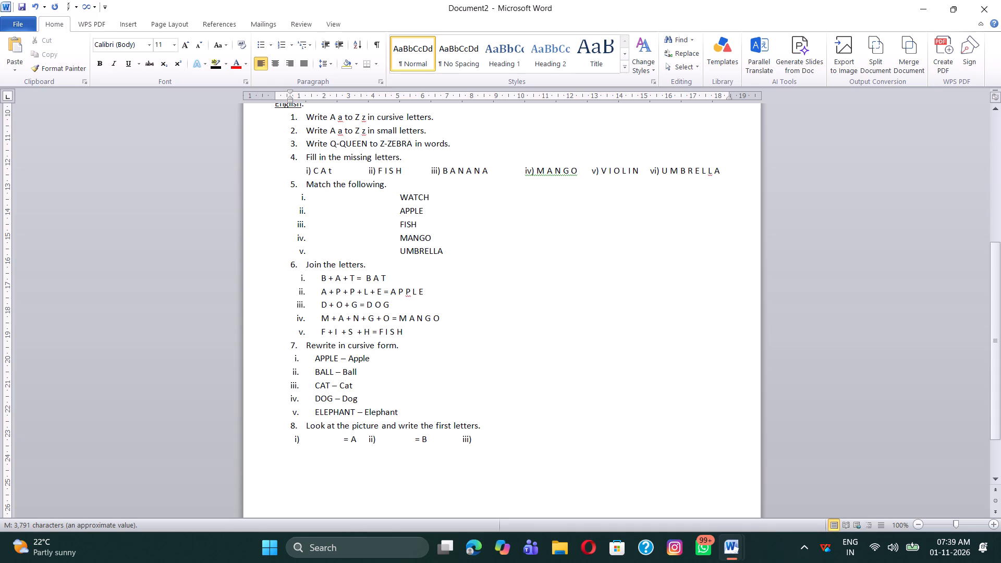
{"action": "key", "text": "space"}
{"action": "key", "text": "space"}
{"action": "key", "text": "space"}
{"action": "key", "text": "space"}
{"action": "key", "text": "space"}
{"action": "key", "text": "space"}
{"action": "key", "text": "space"}
{"action": "key", "text": "space"}
{"action": "key", "text": "space"}
{"action": "key", "text": "space"}
{"action": "key", "text": "space"}
{"action": "key", "text": "space"}
{"action": "key", "text": "space"}
{"action": "key", "text": "space"}
{"action": "key", "text": "space"}
{"action": "key", "text": "space"}
{"action": "type", "text": "="}
{"action": "key", "text": "space"}
{"action": "key", "text": "shift+p"}
Add entry "iv)" on the same line under question 8, with a blank picture gap followed by "= H".
{"action": "key", "text": "space"}
{"action": "key", "text": "space"}
{"action": "key", "text": "space"}
{"action": "key", "text": "space"}
{"action": "key", "text": "space"}
{"action": "key", "text": "space"}
{"action": "key", "text": "space"}
{"action": "key", "text": "space"}
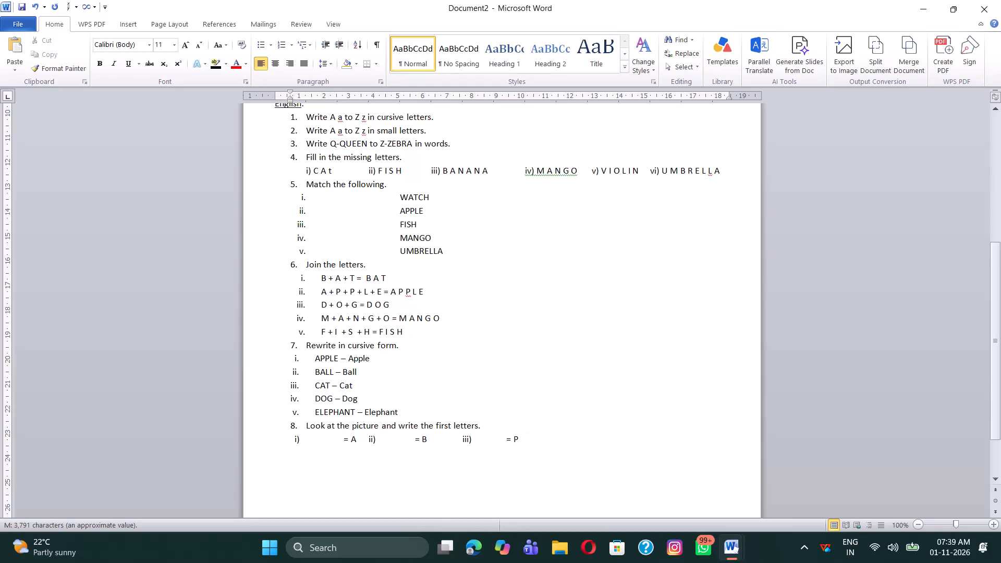
{"action": "key", "text": "space"}
{"action": "key", "text": "space"}
{"action": "key", "text": "space"}
{"action": "key", "text": "space"}
{"action": "key", "text": "space"}
{"action": "key", "text": "space"}
{"action": "key", "text": "space"}
{"action": "key", "text": "space"}
{"action": "key", "text": "BackSpace"}
{"action": "key", "text": "BackSpace"}
{"action": "type", "text": "ivI"}
{"action": "key", "text": "BackSpace"}
{"action": "key", "text": "shift+parenright"}
{"action": "key", "text": "space"}
{"action": "key", "text": "space"}
{"action": "key", "text": "space"}
{"action": "key", "text": "space"}
{"action": "key", "text": "space"}
{"action": "key", "text": "space"}
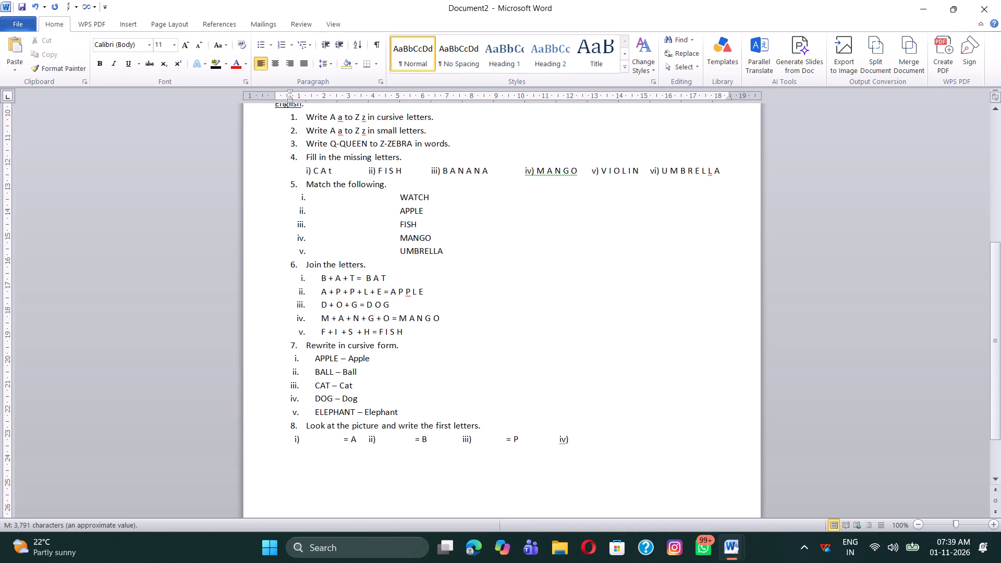
{"action": "key", "text": "space"}
{"action": "key", "text": "space"}
{"action": "key", "text": "space"}
{"action": "key", "text": "space"}
{"action": "key", "text": "space"}
{"action": "key", "text": "space"}
{"action": "key", "text": "space"}
{"action": "key", "text": "space"}
{"action": "key", "text": "space"}
{"action": "key", "text": "space"}
{"action": "key", "text": "space"}
{"action": "type", "text": "= H"}
Widen the spacing before entry ii) under question 8 and the blank picture gap before "= B".
{"action": "left_click", "coordinate": [364, 443]}
{"action": "key", "text": "space"}
{"action": "key", "text": "space"}
{"action": "key", "text": "space"}
{"action": "key", "text": "space"}
{"action": "key", "text": "space"}
{"action": "key", "text": "space"}
{"action": "left_click", "coordinate": [413, 440]}
{"action": "key", "text": "space"}
{"action": "key", "text": "space"}
{"action": "key", "text": "space"}
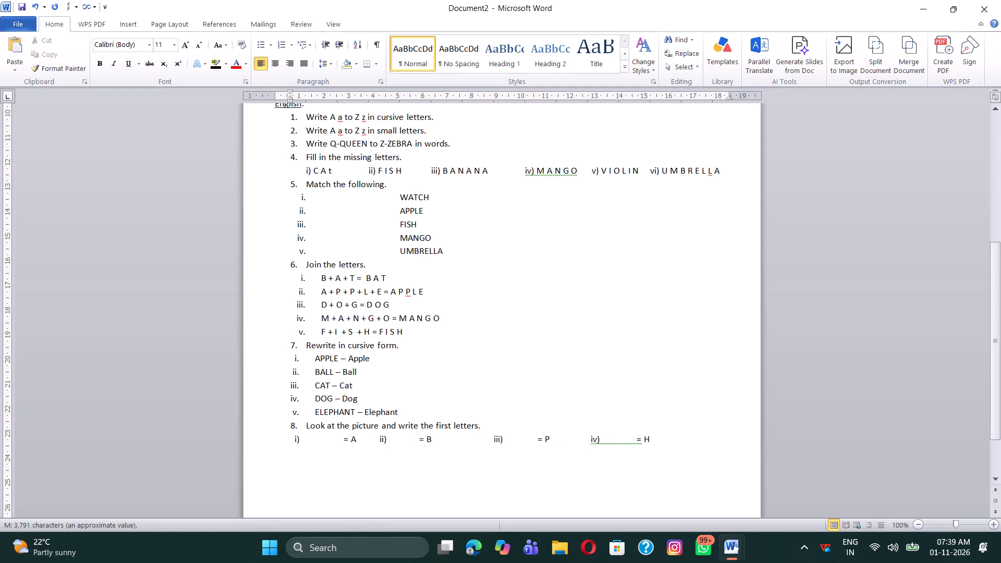
{"action": "key", "text": "space"}
{"action": "key", "text": "space"}
{"action": "key", "text": "space"}
{"action": "key", "text": "space"}
{"action": "key", "text": "space"}
Widen the blank picture gap before "= P" and the spacing in front of entry iii) under question 8.
{"action": "left_click", "coordinate": [532, 440]}
{"action": "key", "text": "space"}
{"action": "key", "text": "space"}
{"action": "key", "text": "space"}
{"action": "key", "text": "space"}
{"action": "left_click", "coordinate": [484, 444]}
{"action": "key", "text": "space"}
{"action": "key", "text": "space"}
{"action": "key", "text": "space"}
{"action": "key", "text": "space"}
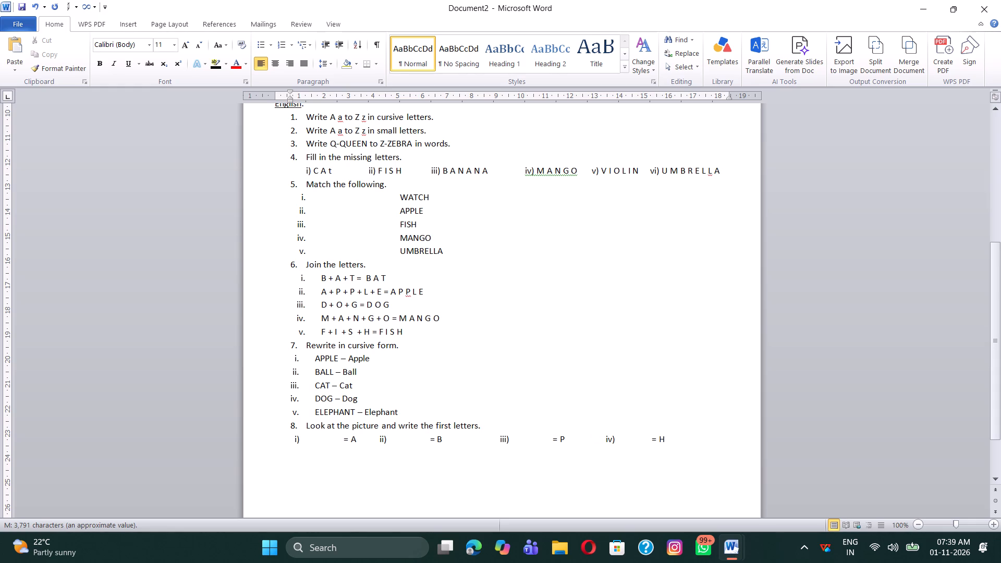
{"action": "key", "text": "space"}
Widen the blank picture gap between "iv)" and "= H" under question 8.
{"action": "left_click", "coordinate": [645, 444]}
{"action": "key", "text": "space"}
{"action": "key", "text": "space"}
{"action": "key", "text": "space"}
{"action": "key", "text": "space"}
{"action": "key", "text": "space"}
{"action": "key", "text": "space"}
Below the question 8 entries, resume the main numbering with question 9, "What comes after.".
{"action": "left_click", "coordinate": [683, 437]}
{"action": "key", "text": "Return"}
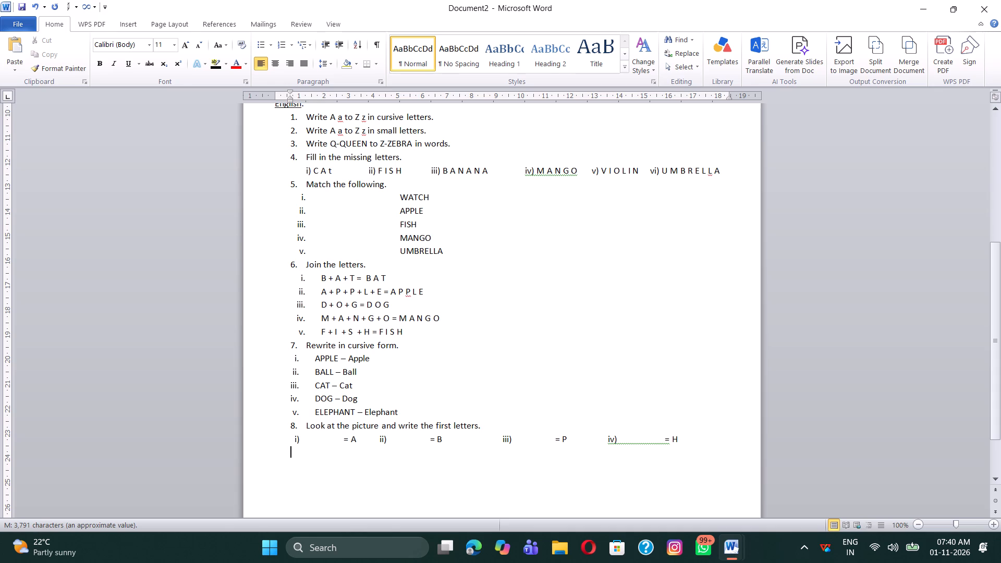
{"action": "left_click", "coordinate": [282, 45]}
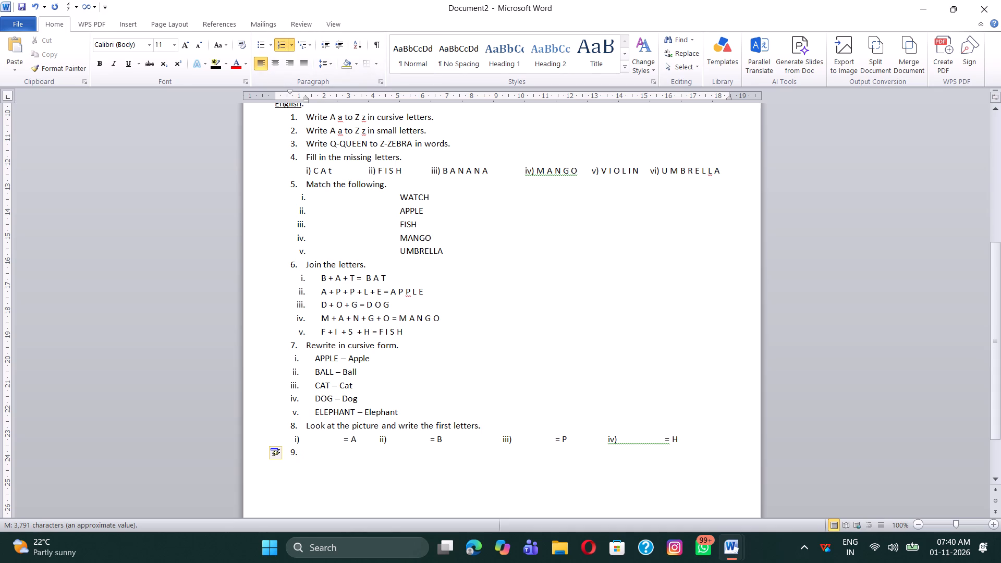
{"action": "type", "text": "What"}
{"action": "key", "text": "space"}
{"action": "type", "text": "comes"}
{"action": "key", "text": "space"}
{"action": "type", "text": "after"}
{"action": "key", "text": "period"}
Start a slightly indented, unnumbered line under question 9 for its entries.
{"action": "key", "text": "Return"}
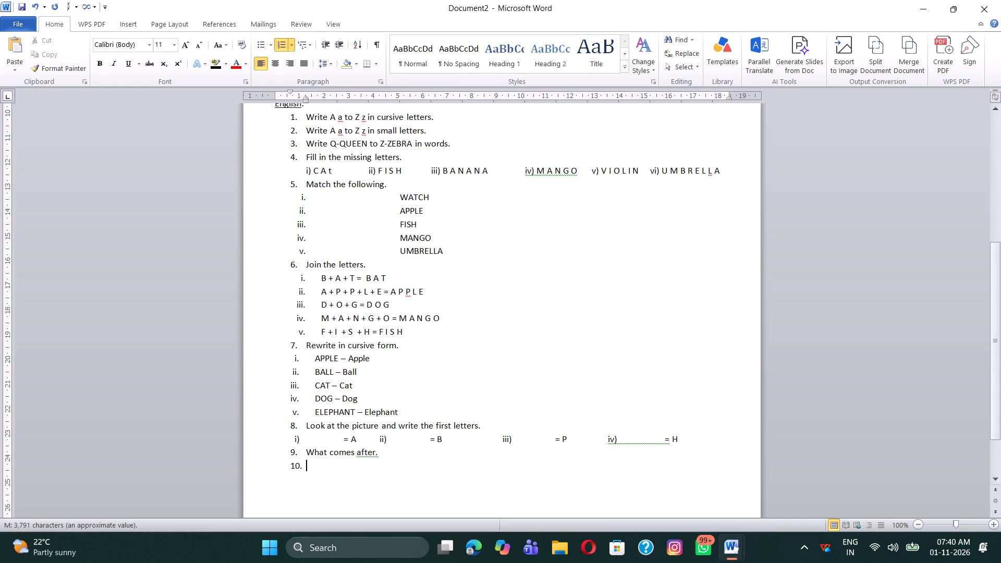
{"action": "key", "text": "BackSpace"}
{"action": "key", "text": "BackSpace"}
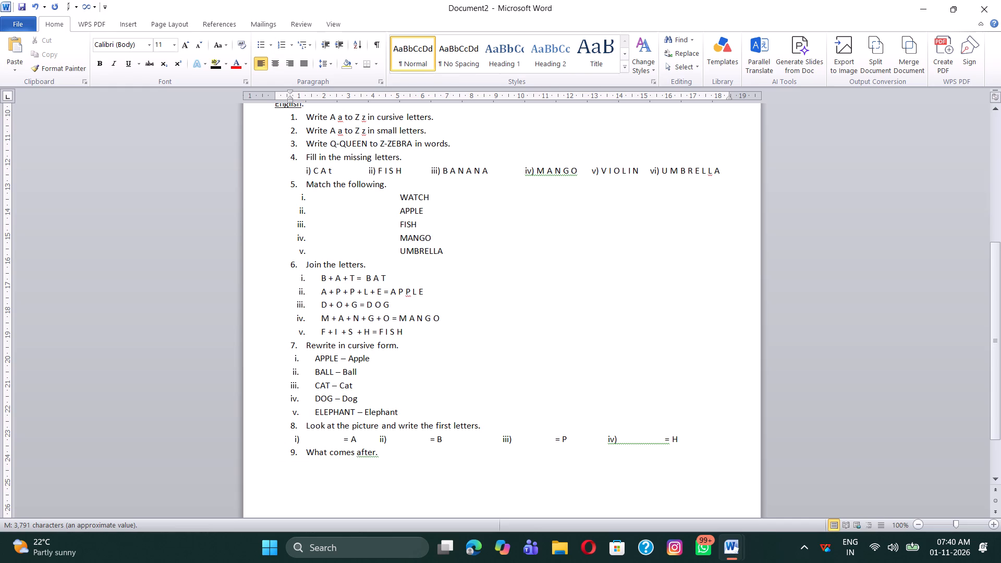
{"action": "key", "text": "space"}
{"action": "key", "text": "space"}
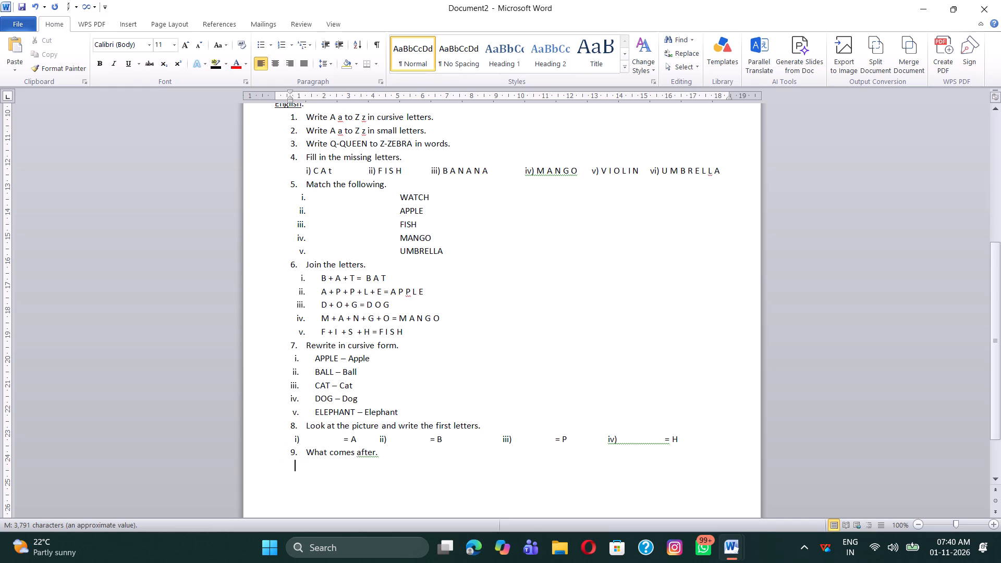
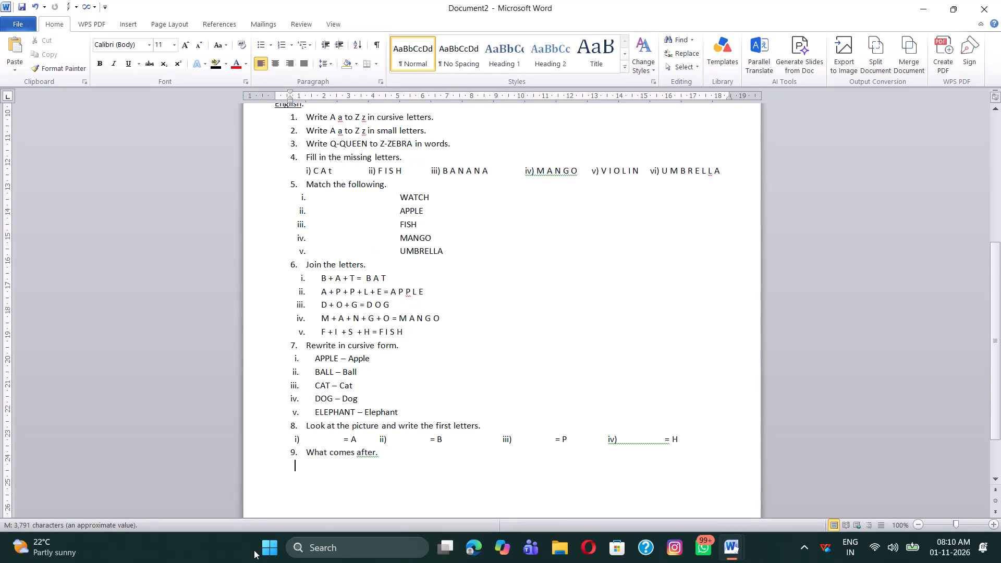
Leave the exam document and bring up the Windows power options for the computer.
{"action": "left_click", "coordinate": [264, 553]}
{"action": "left_click", "coordinate": [591, 506]}
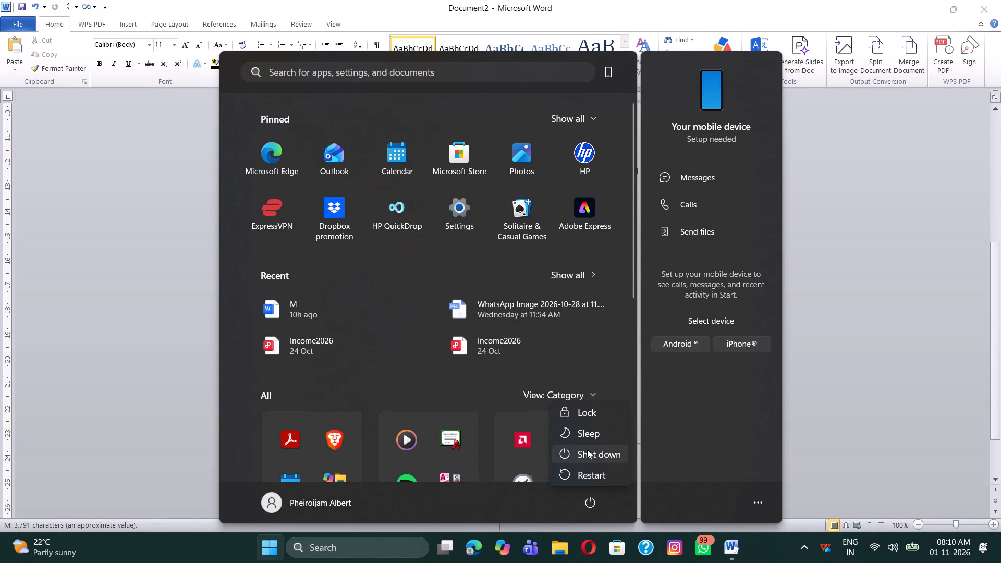